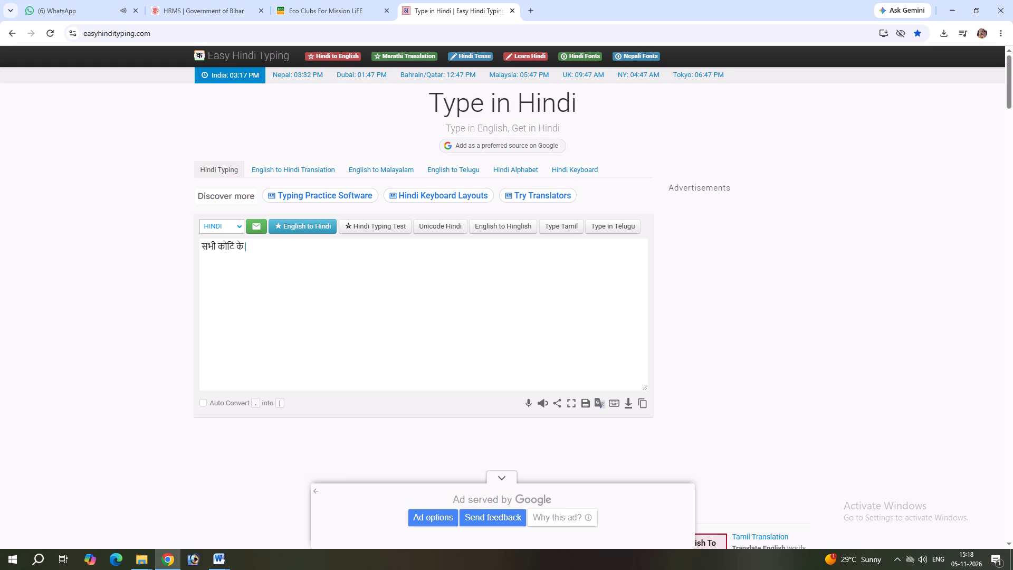
Clear the existing Hindi text from the typing box.
key(BackSpace)
key(BackSpace)
key(BackSpace)
key(BackSpace)
key(BackSpace)
key(BackSpace)
key(BackSpace)
key(BackSpace)
key(BackSpace)
key(BackSpace)
key(BackSpace)
key(BackSpace)
key(BackSpace)
key(BackSpace)
key(BackSpace)
key(BackSpace)
key(BackSpace)
key(BackSpace)
key(BackSpace)
key(BackSpace)
key(BackSpace)
key(BackSpace)
key(BackSpace)
key(BackSpace)
key(BackSpace)
key(BackSpace)
key(BackSpace)
key(BackSpace)
key(BackSpace)
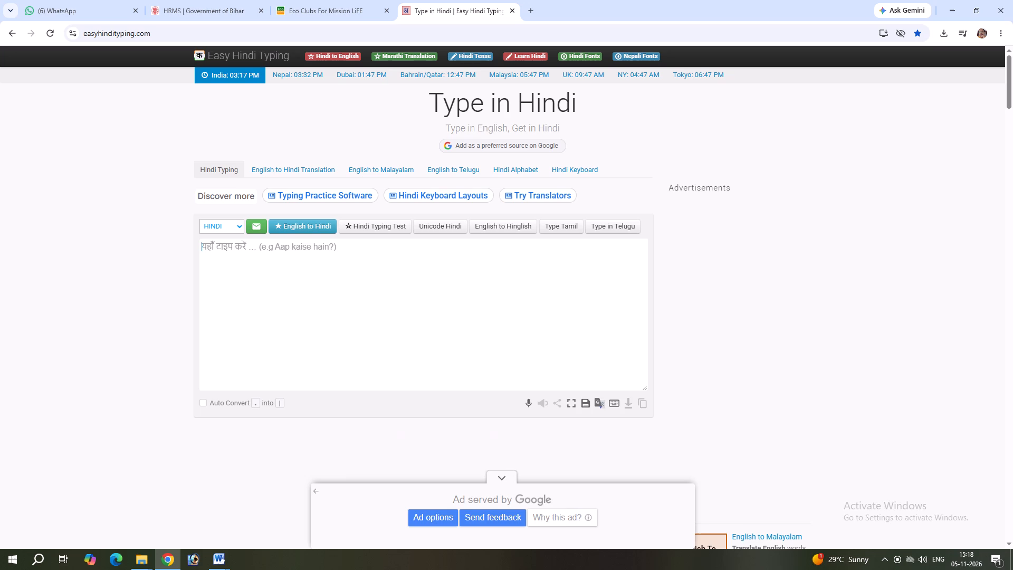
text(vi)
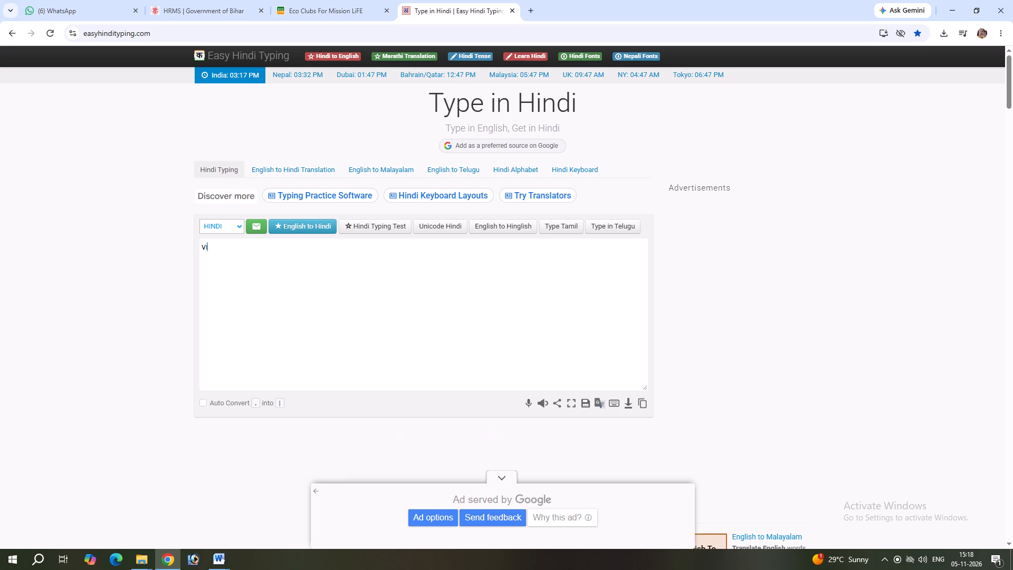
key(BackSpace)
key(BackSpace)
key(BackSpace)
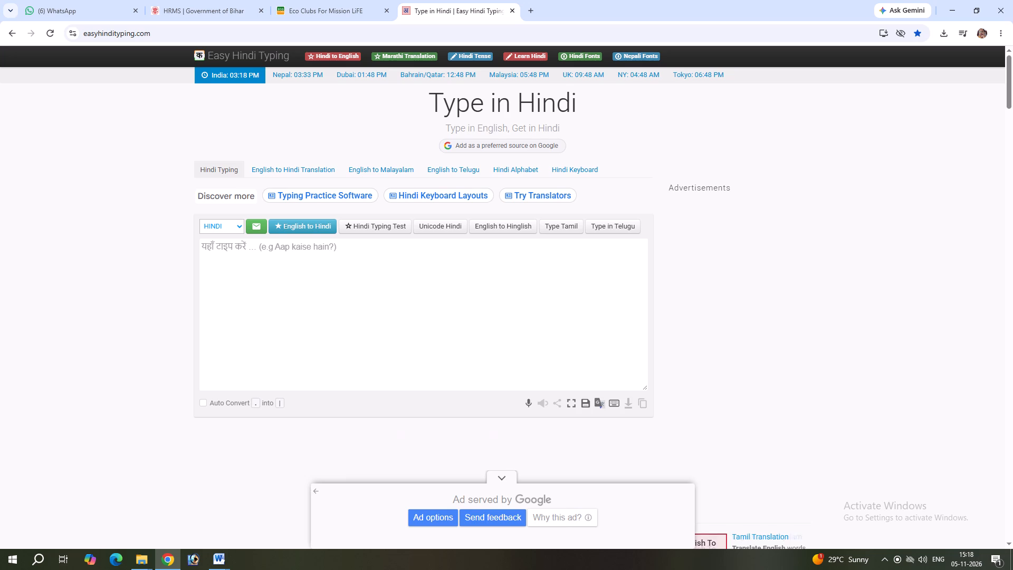
Begin the letter's subject line in the Hindi typing box by transliterating "BPSC aur vishist shikshak ke".
text(BPSC)
key(space)
text(aur)
key(space)
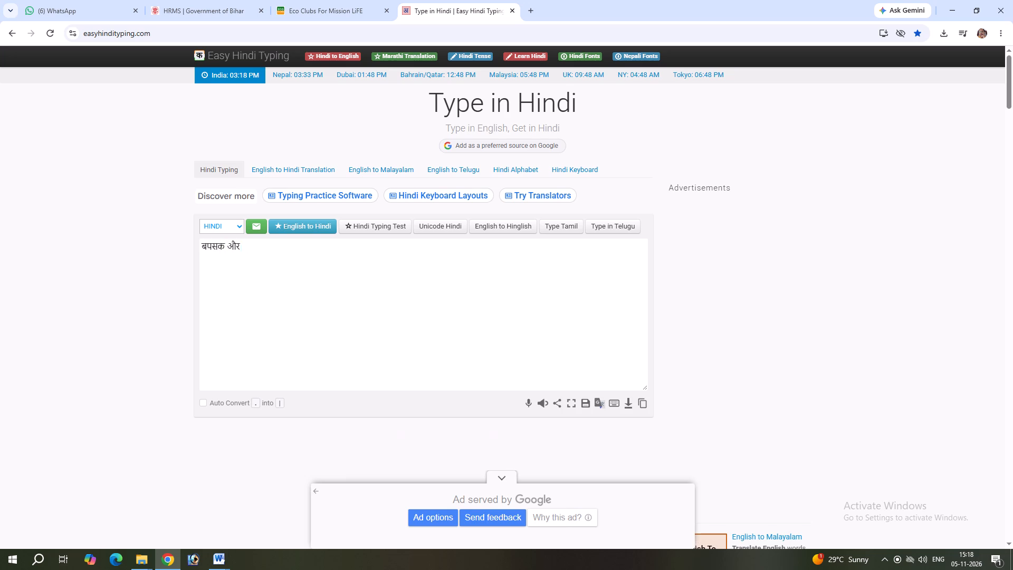
text(vishist)
key(space)
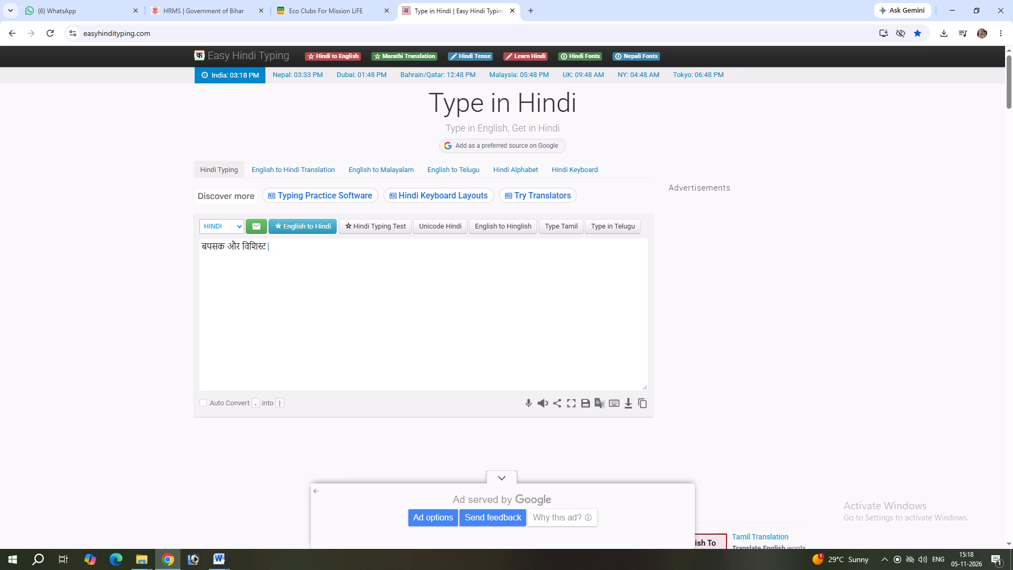
text(sh)
text(ikshak)
key(space)
text(ke)
key(space)
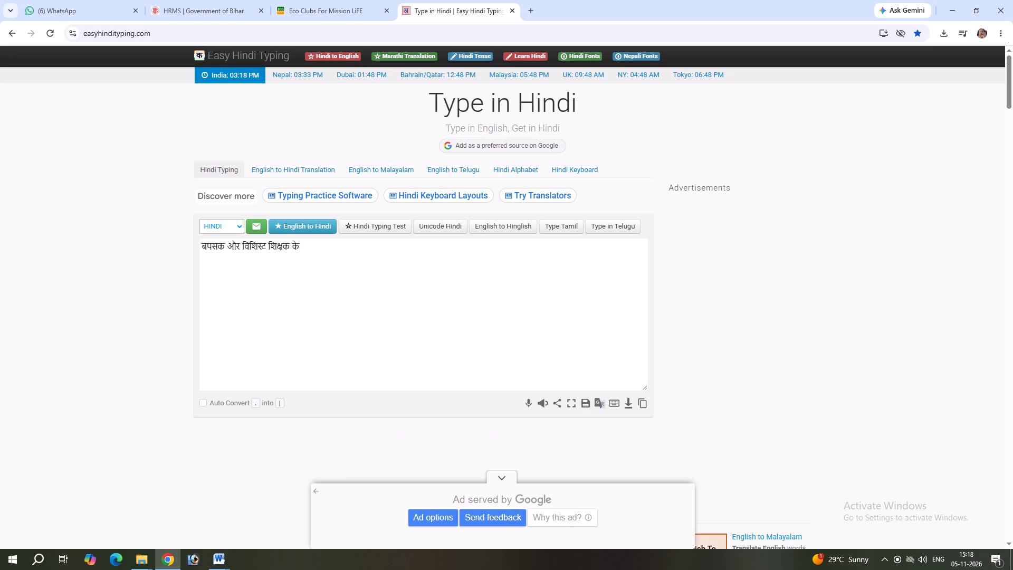
Continue the Hindi subject line with "माह सितम्बर २०२६ का सैलरी स्लिप".
text(maah)
key(space)
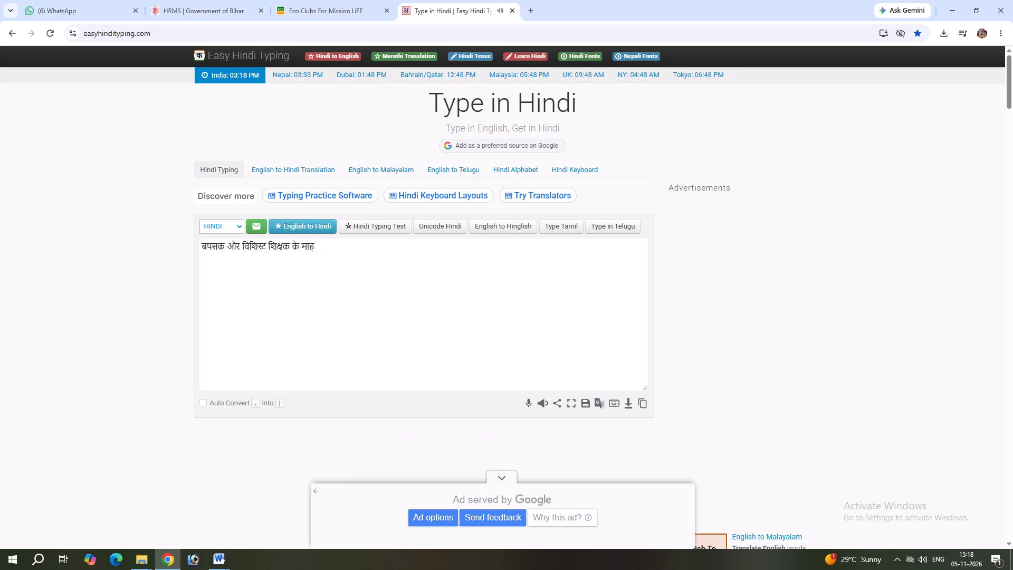
text(september 202)
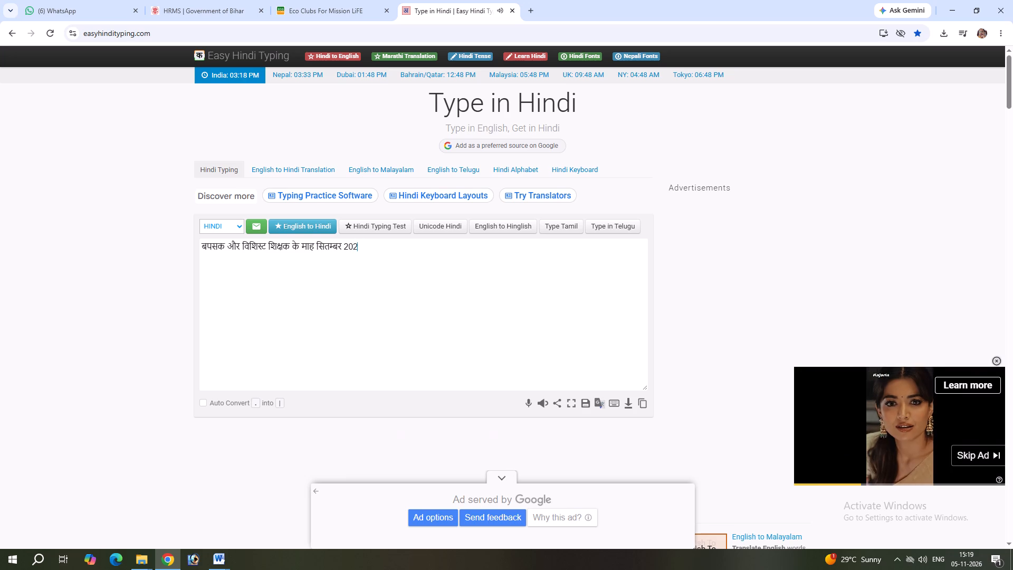
text(6)
key(space)
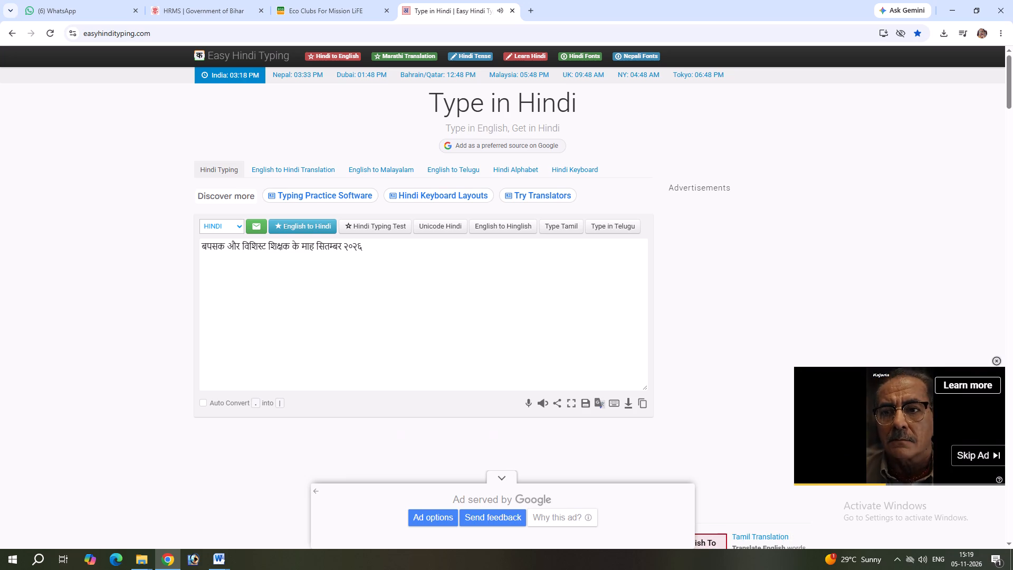
text(ka)
key(space)
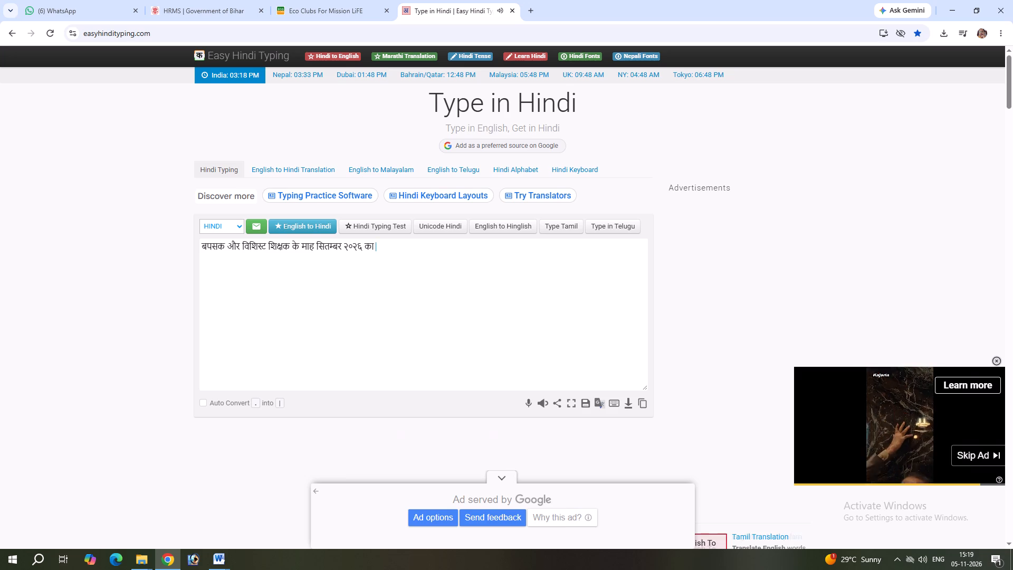
key(shift+s)
key(a)
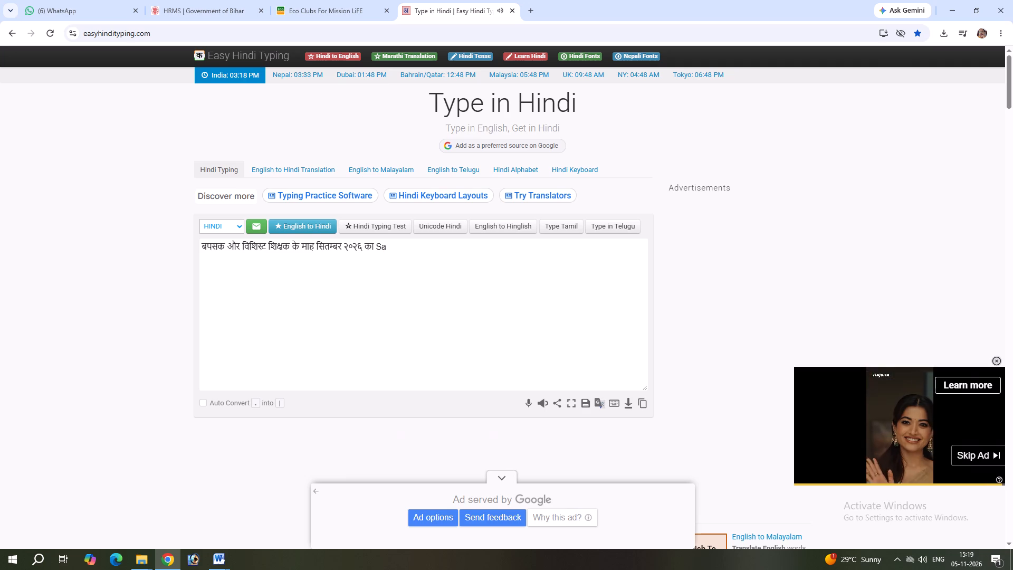
text(lary s)
text(lip)
key(space)
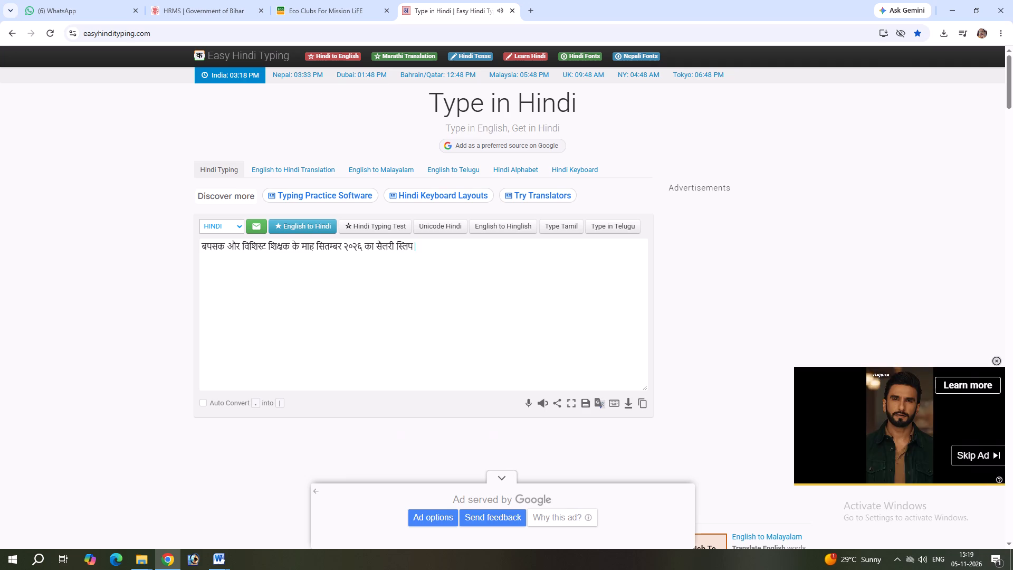
Complete the Hindi subject line with "उपलब्ध करने के सम्बन्ध में".
text(uplab)
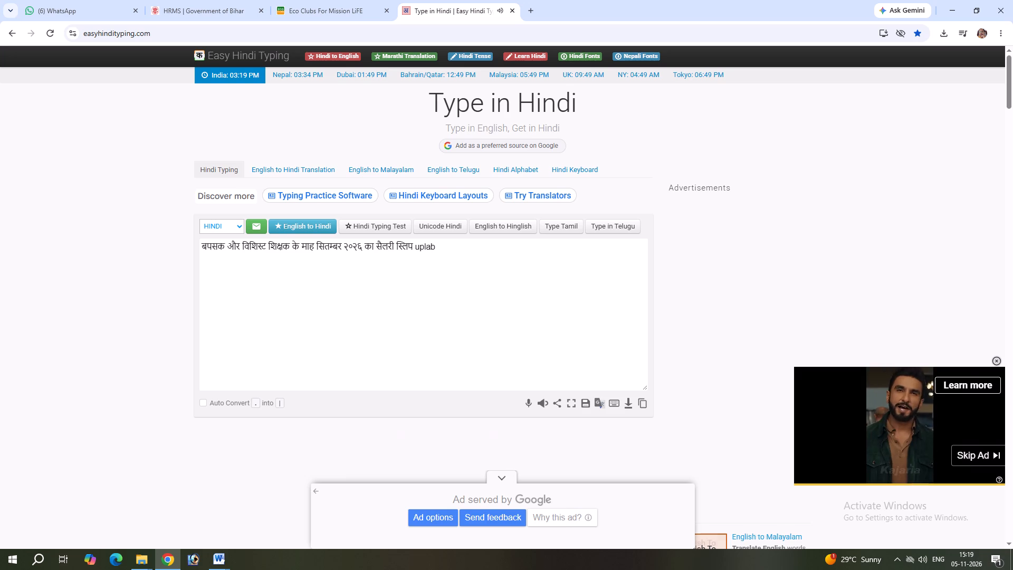
text(h)
key(space)
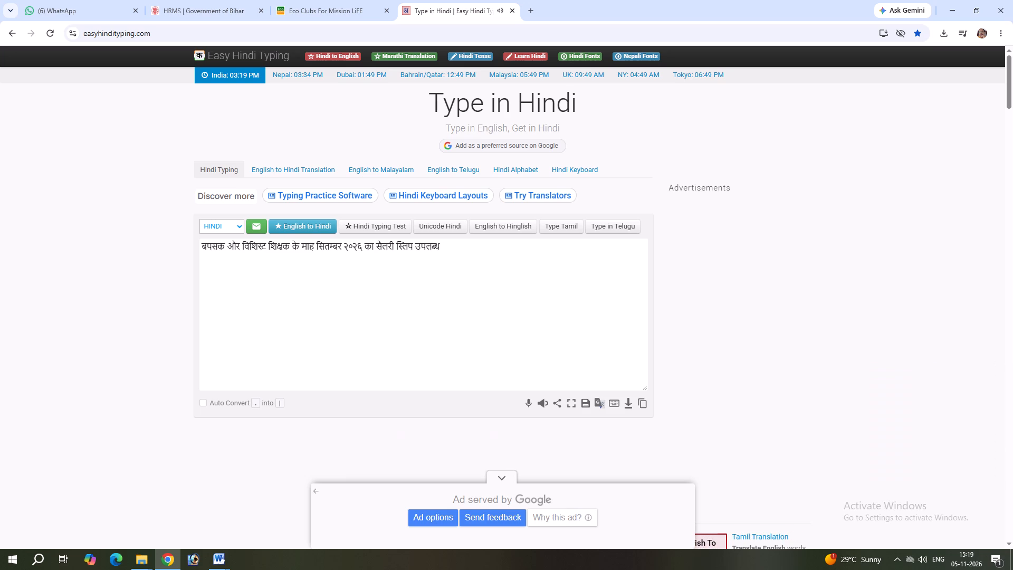
text(ka)
key(r)
text(ne ke sab)
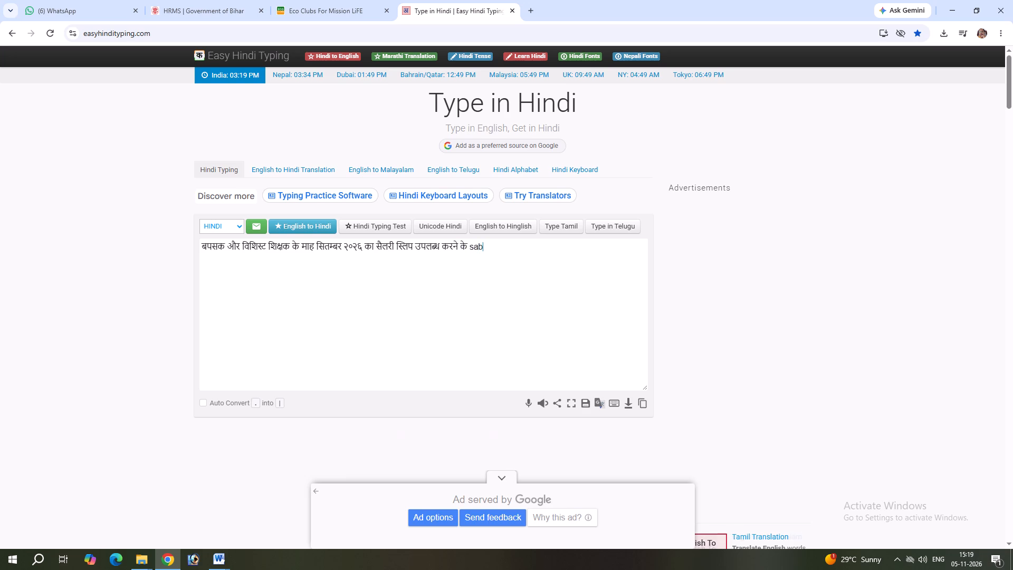
key(BackSpace)
text(mbandh)
key(space)
text(men)
key(space)
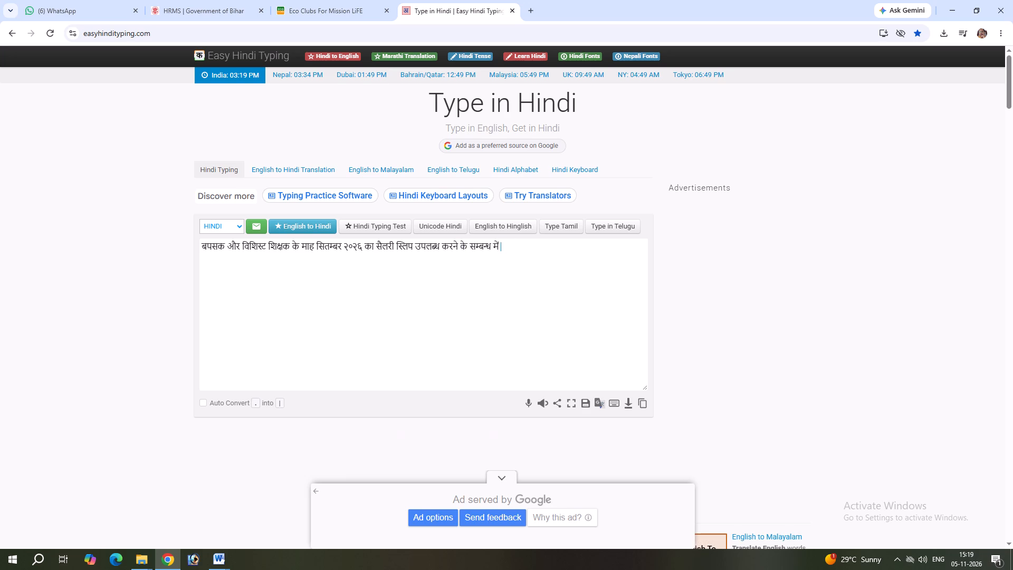
Move the whole Hindi line into the SUBMIT DETAILS letter in Word, replacing the subject text after विषय but keeping the closing ।.
drag(521, 244, 62, 268)
key(ctrl+x)
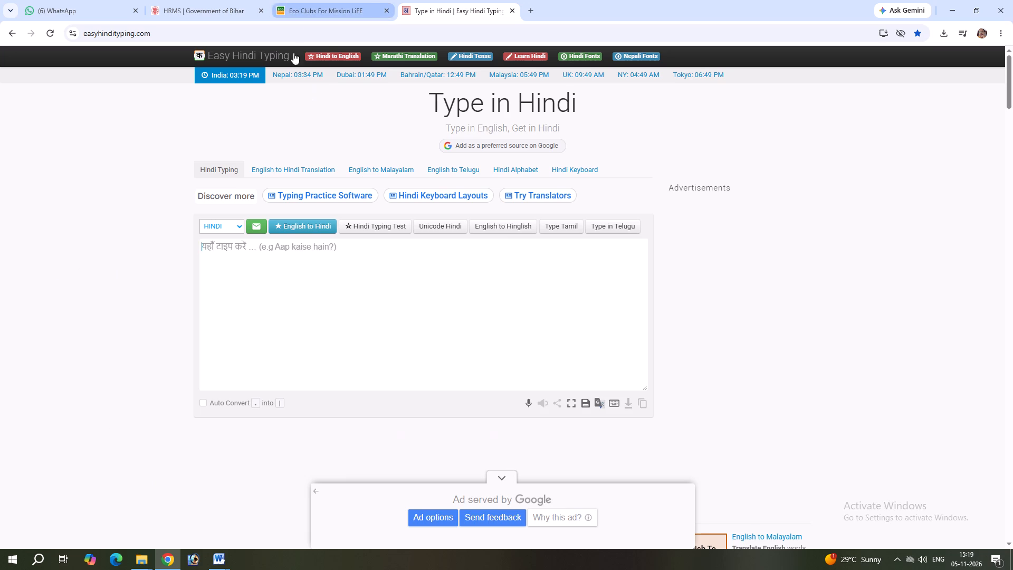
click(221, 553)
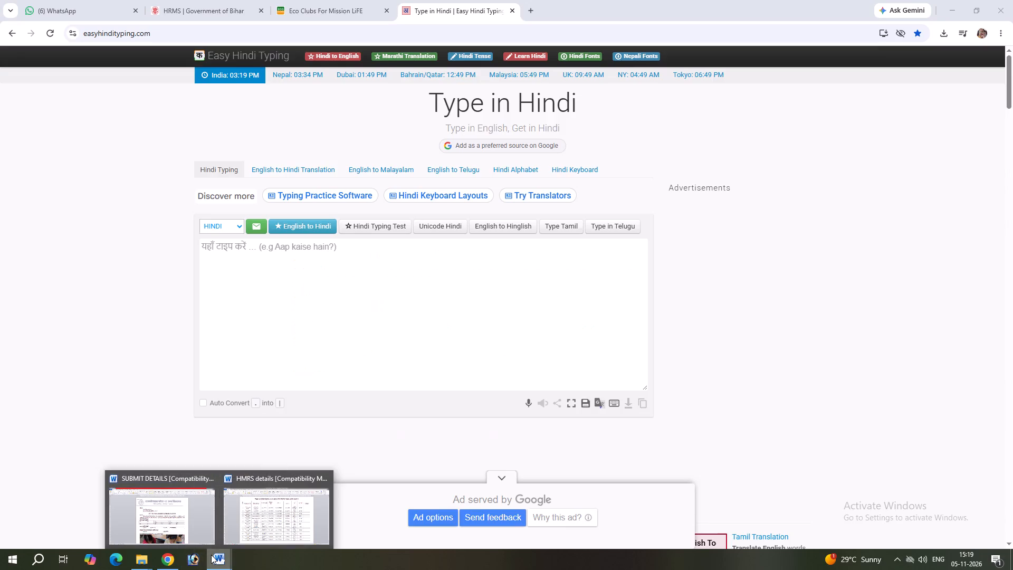
drag(263, 516, 218, 517)
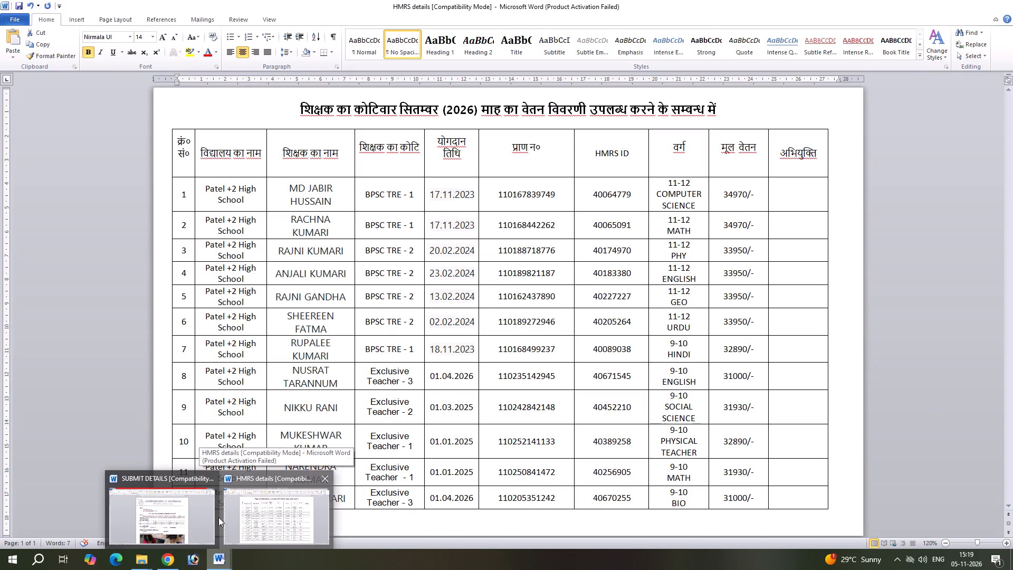
drag(218, 517, 192, 517)
click(192, 517)
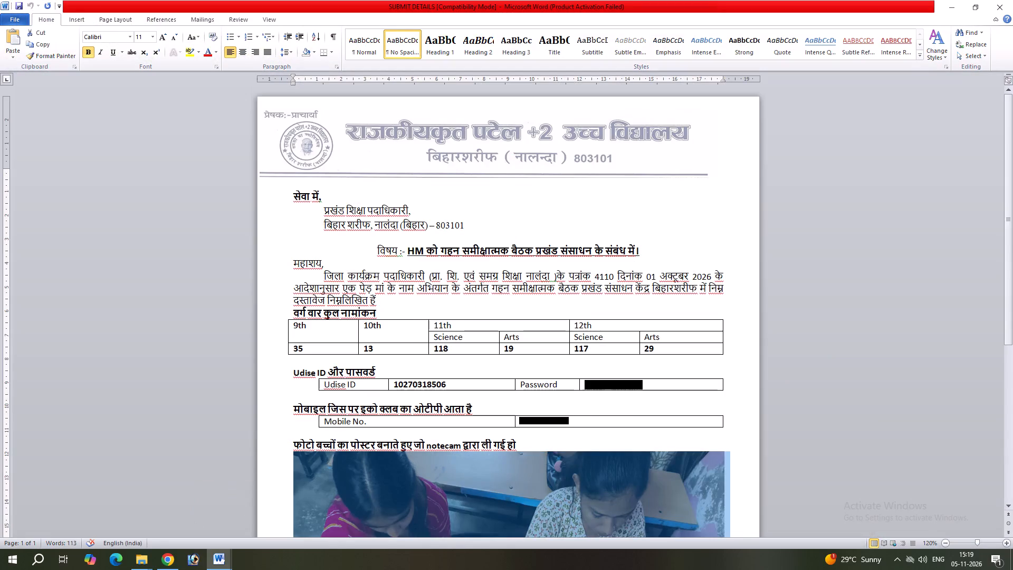
drag(409, 250, 631, 246)
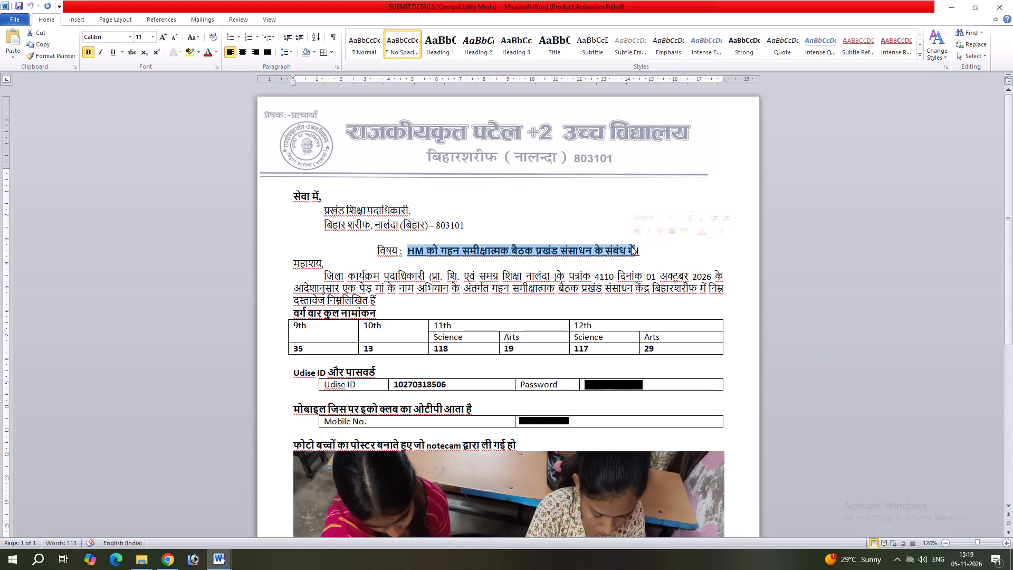
key(ctrl+v)
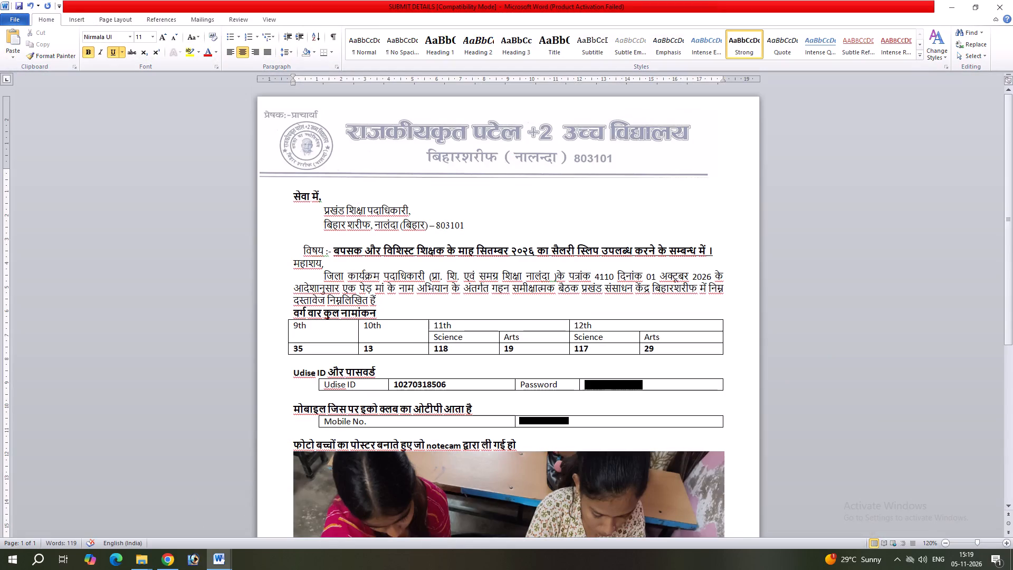
Select बपसक in the letter's subject line and start its replacement with "बी० पी०" on the Hindi typing page in Chrome.
drag(334, 250, 359, 252)
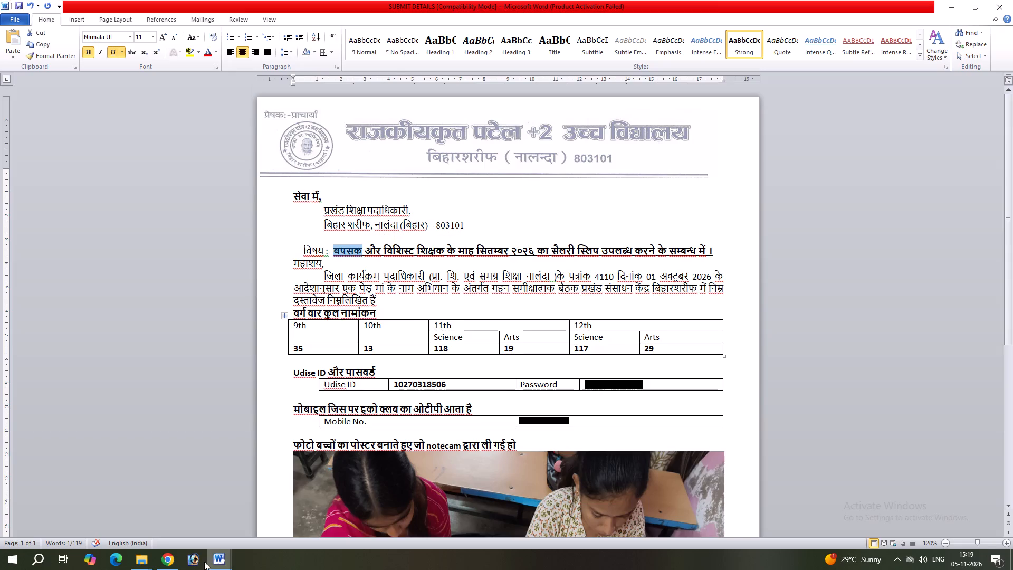
click(171, 559)
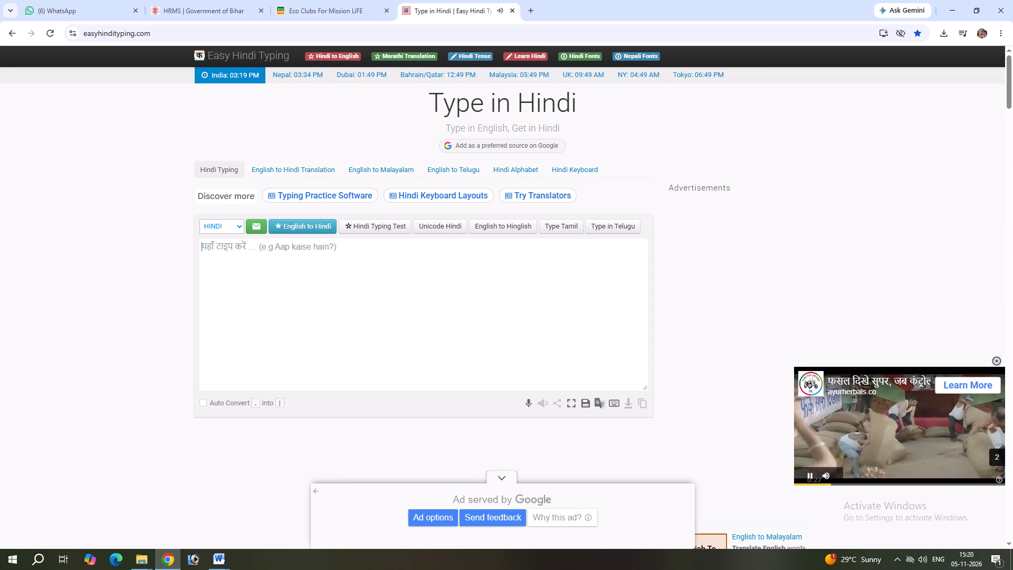
text(bi0)
key(space)
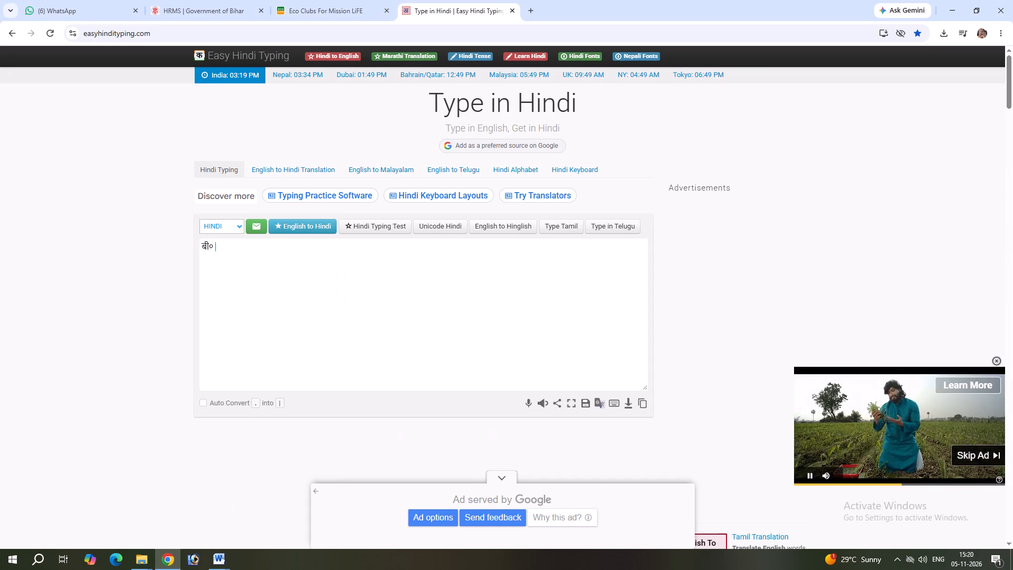
text(pi0)
key(space)
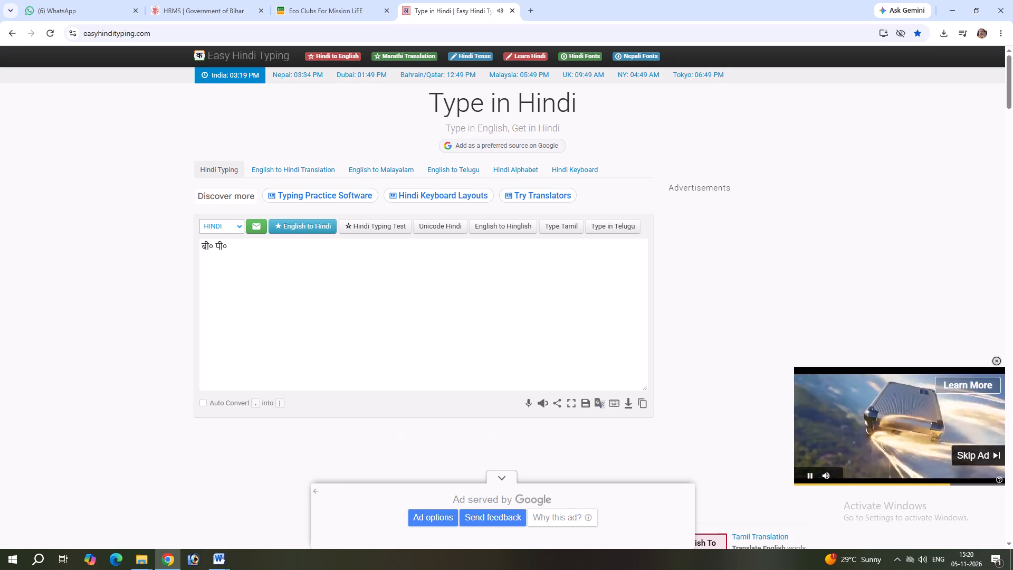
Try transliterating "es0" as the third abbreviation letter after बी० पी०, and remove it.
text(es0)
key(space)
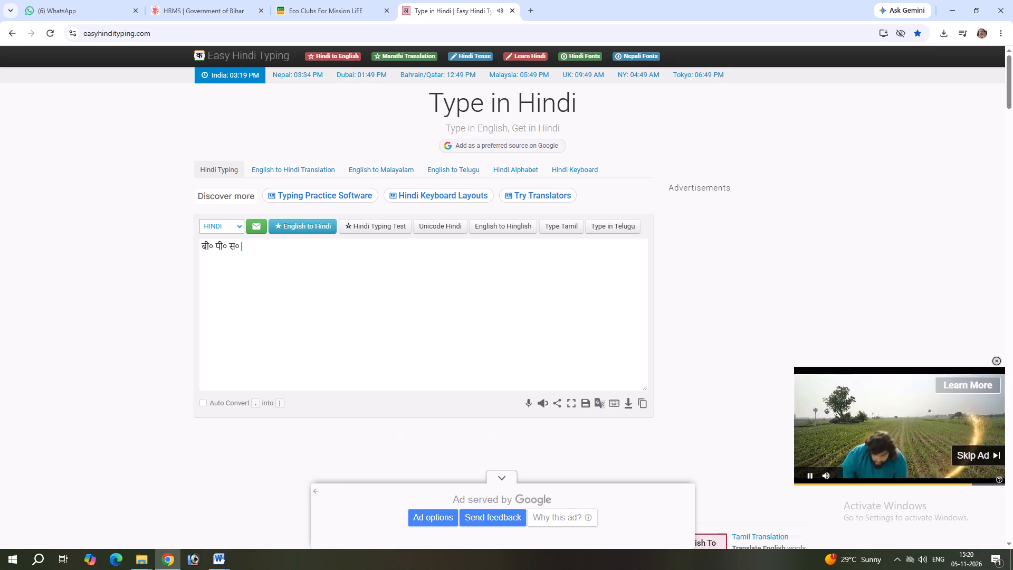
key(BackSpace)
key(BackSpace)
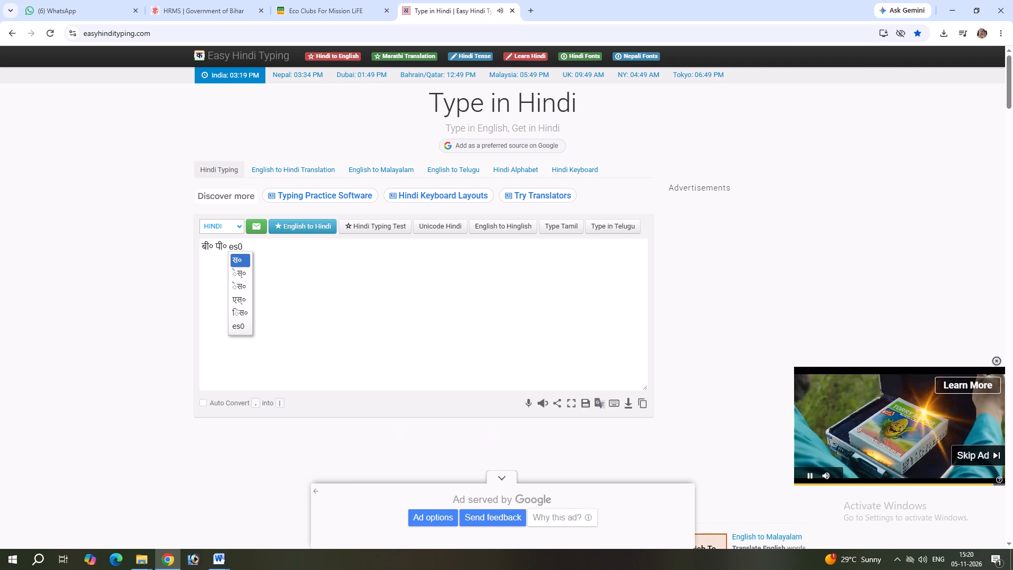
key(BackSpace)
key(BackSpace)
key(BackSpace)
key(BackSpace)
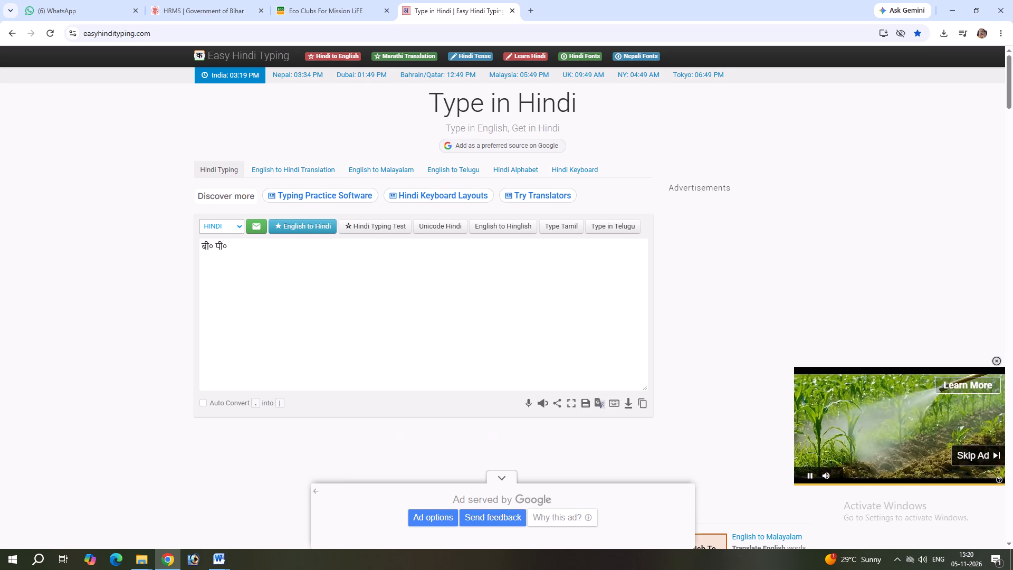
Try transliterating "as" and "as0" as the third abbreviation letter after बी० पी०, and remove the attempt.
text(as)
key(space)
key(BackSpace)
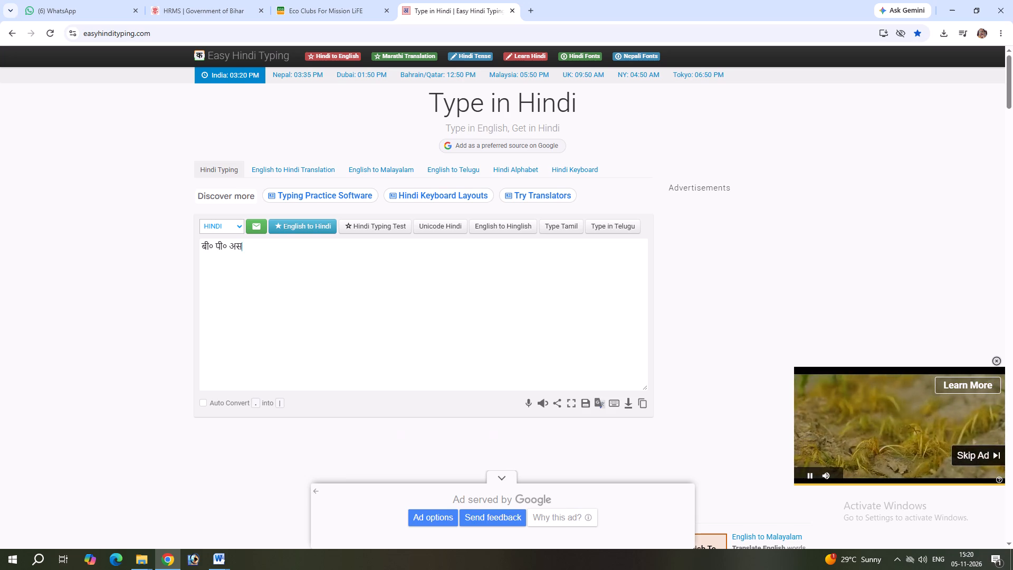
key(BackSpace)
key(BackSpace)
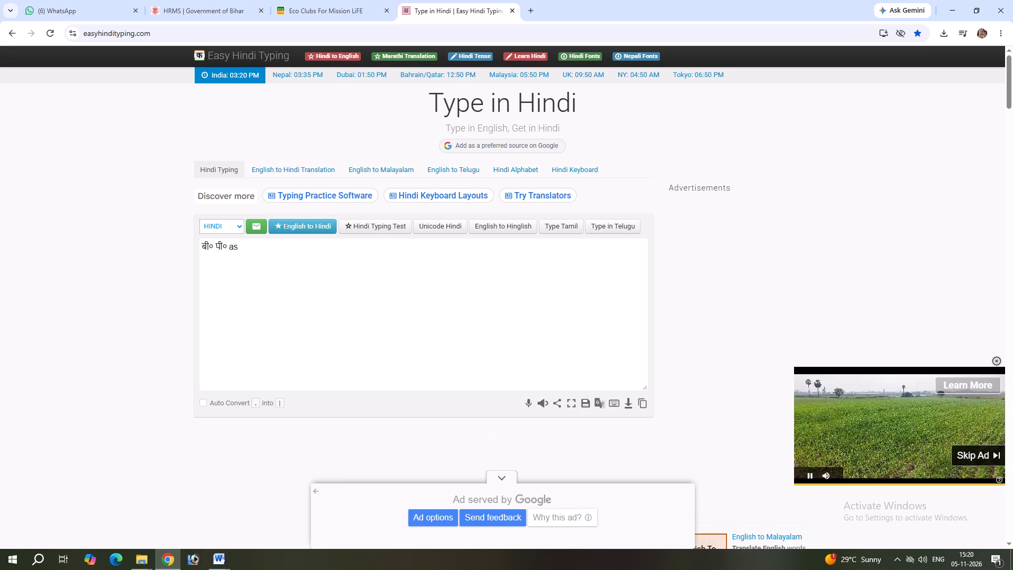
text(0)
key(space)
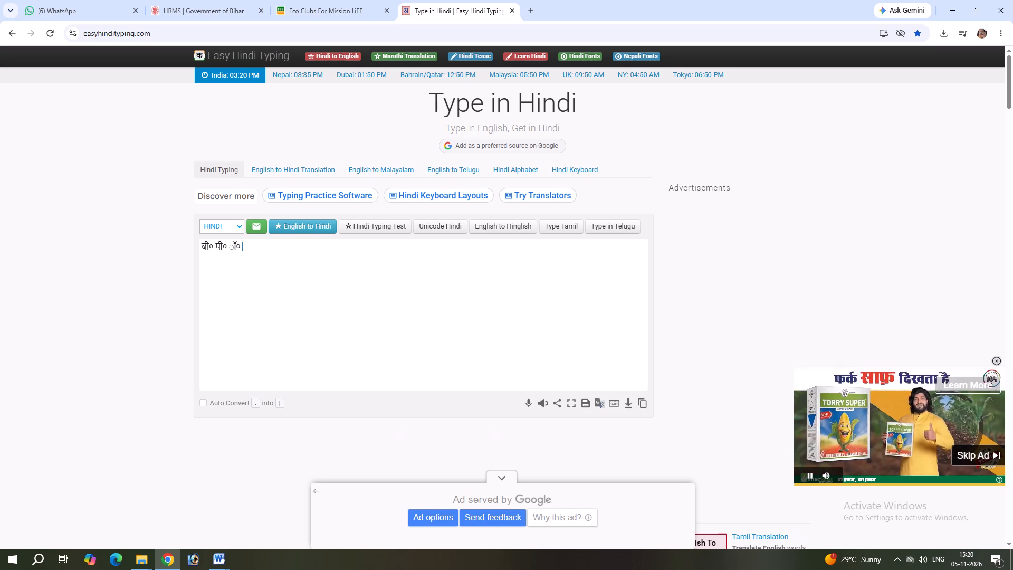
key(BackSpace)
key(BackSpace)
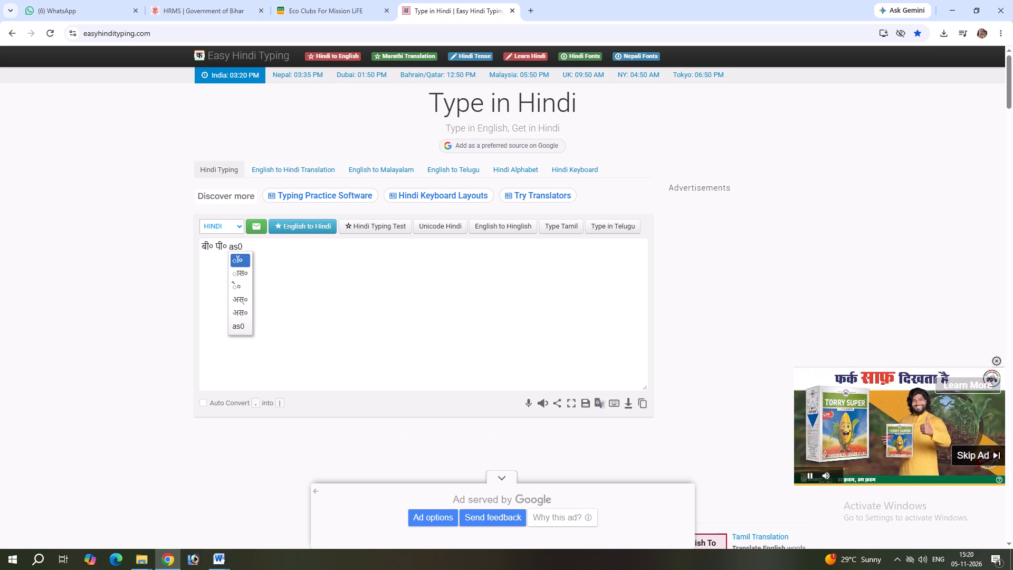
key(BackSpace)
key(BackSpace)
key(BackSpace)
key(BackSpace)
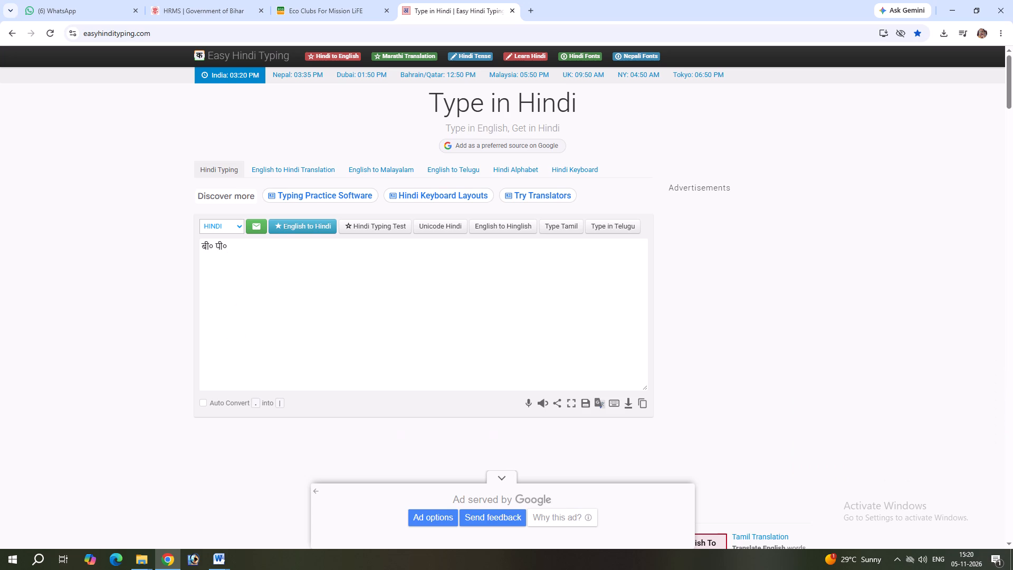
Add एस० after बी० पी० by transliterating "eas", choosing एएस and trimming the extra ए.
text(eas)
key(space)
key(BackSpace)
key(BackSpace)
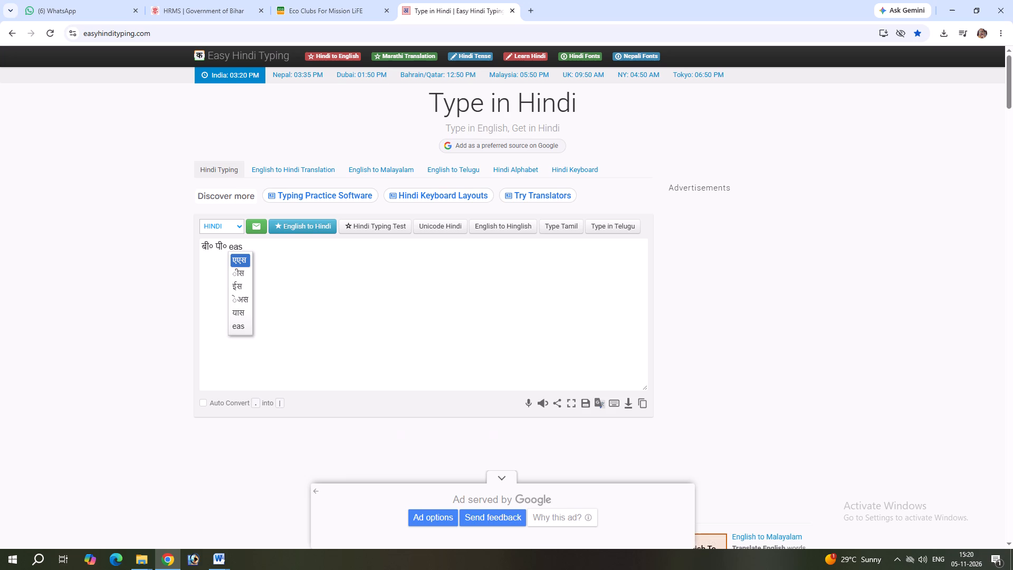
key(Return)
key(Left)
key(Left)
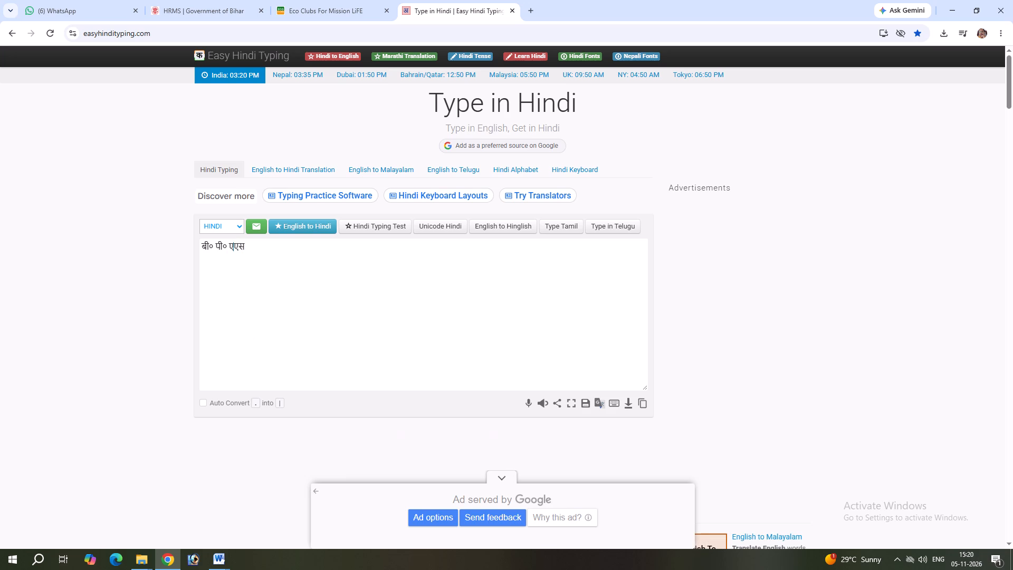
key(BackSpace)
key(Right)
key(Right)
text(0)
key(space)
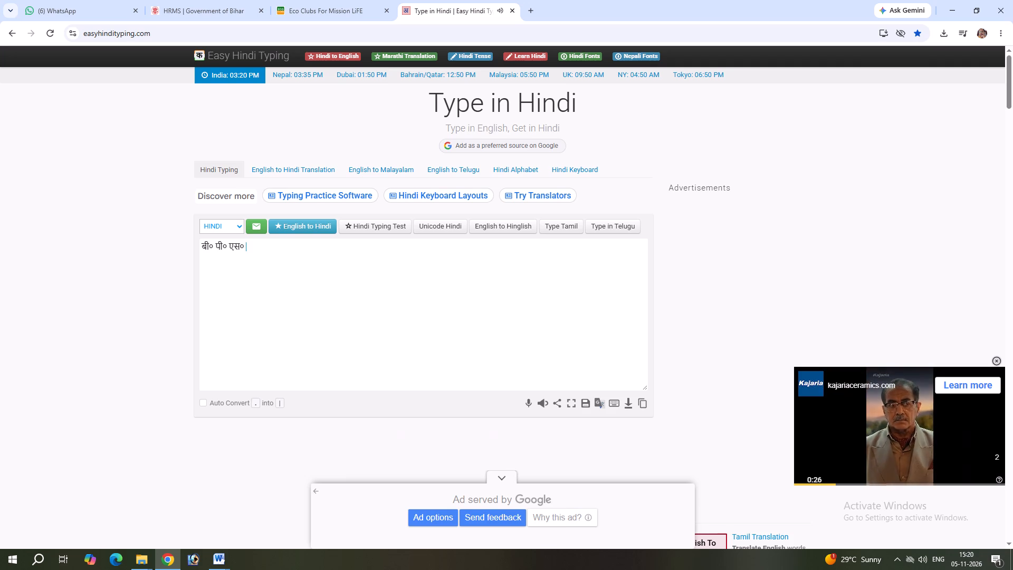
Complete the Hindi abbreviation with सी० after एस०.
text(si)
key(space)
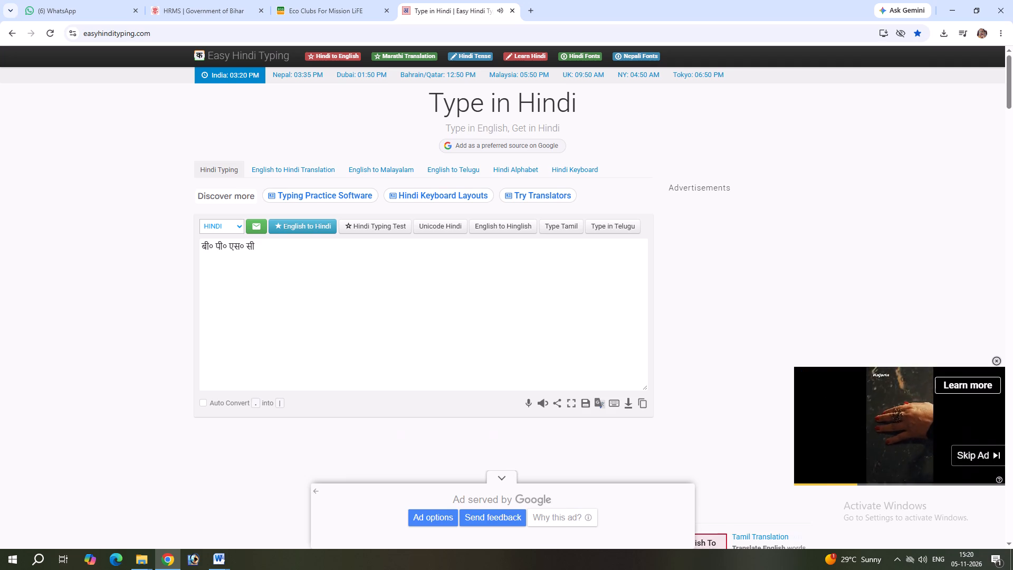
key(BackSpace)
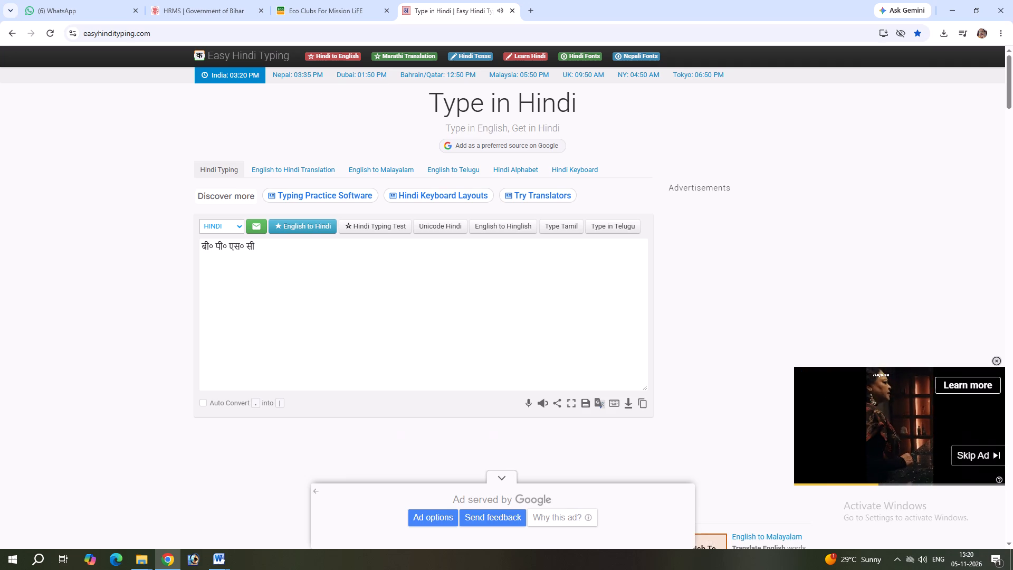
key(BackSpace)
text(0)
key(space)
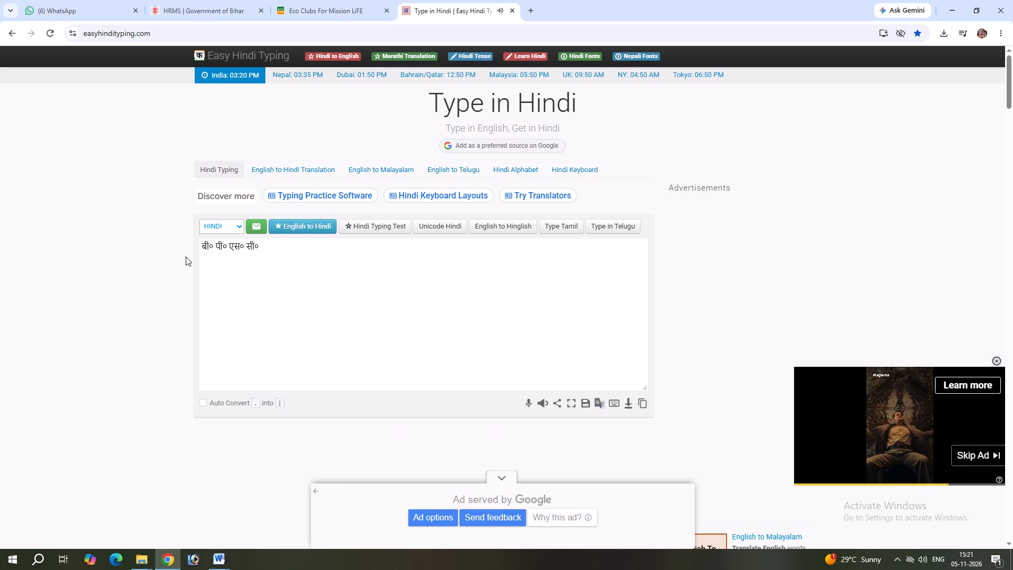
Copy बी० पी० एस० सी० into the SUBMIT DETAILS letter in Word over the selected subject word, removing the extra space before और.
drag(202, 244, 306, 245)
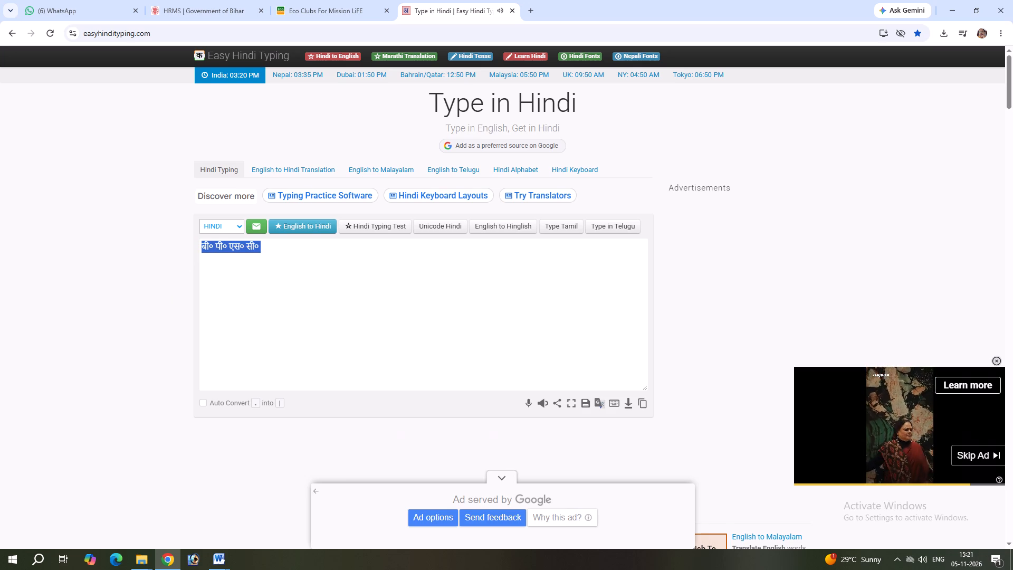
key(ctrl+c)
click(225, 566)
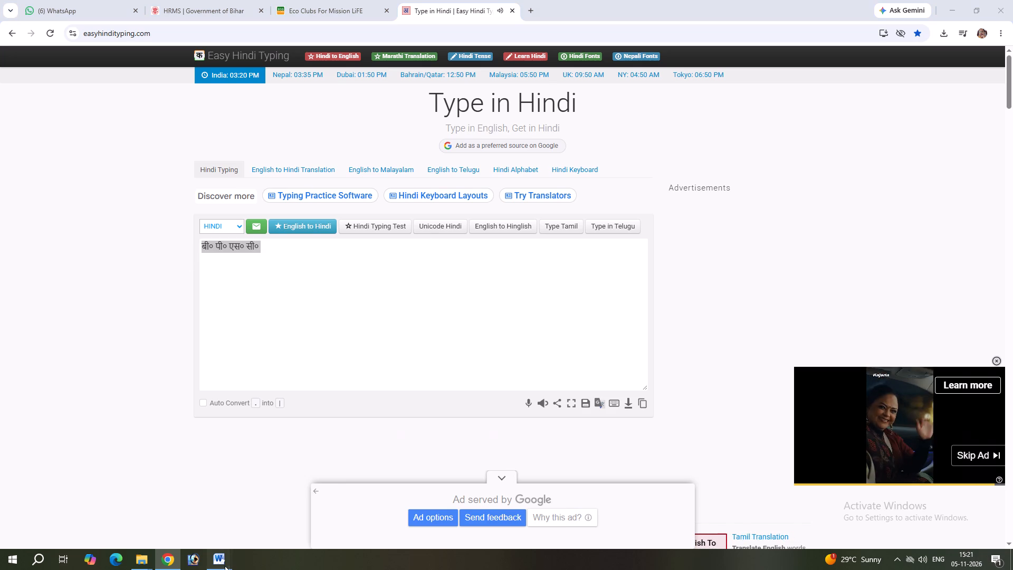
click(275, 530)
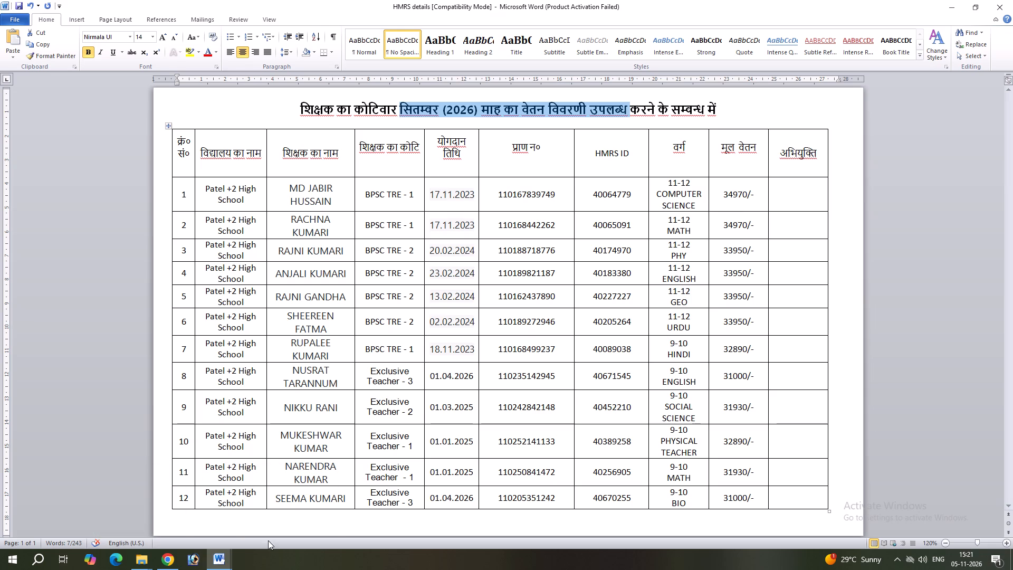
click(165, 558)
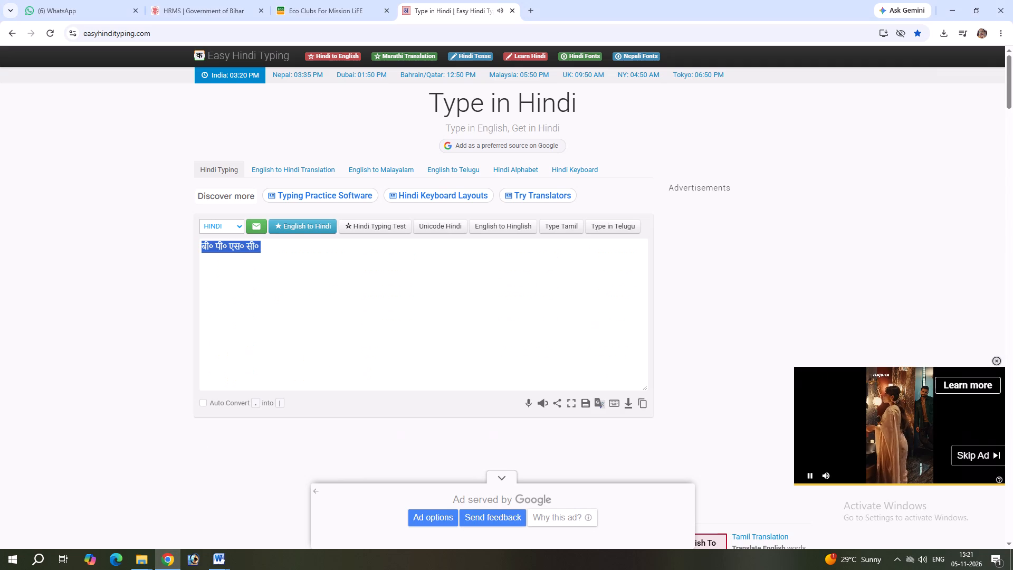
click(214, 559)
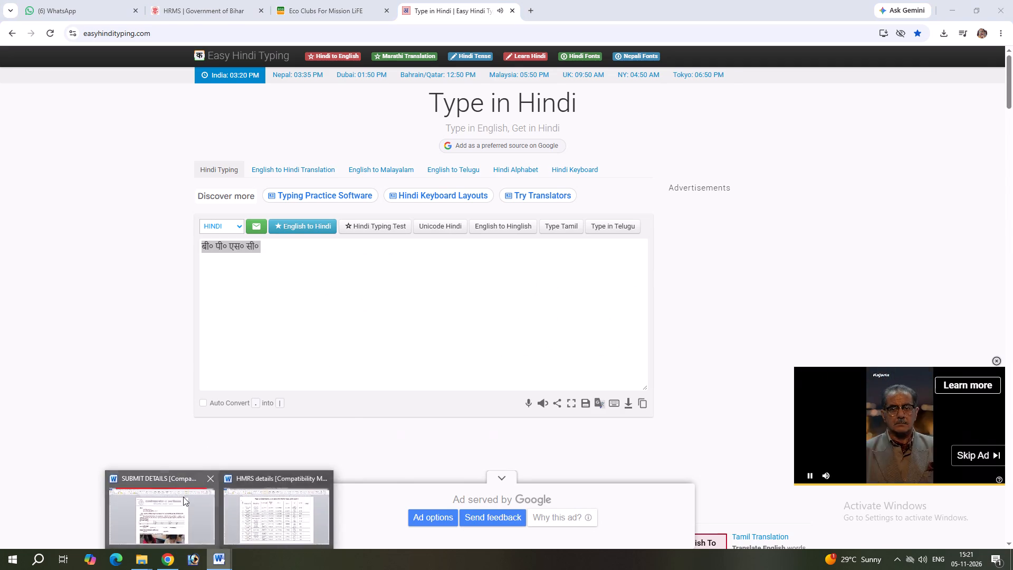
click(183, 497)
key(ctrl+v)
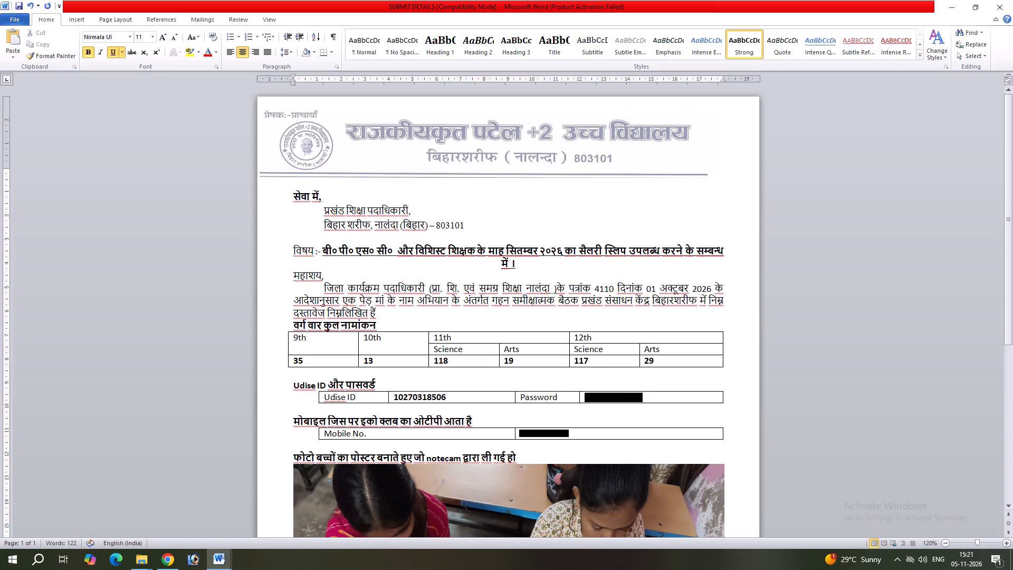
key(Delete)
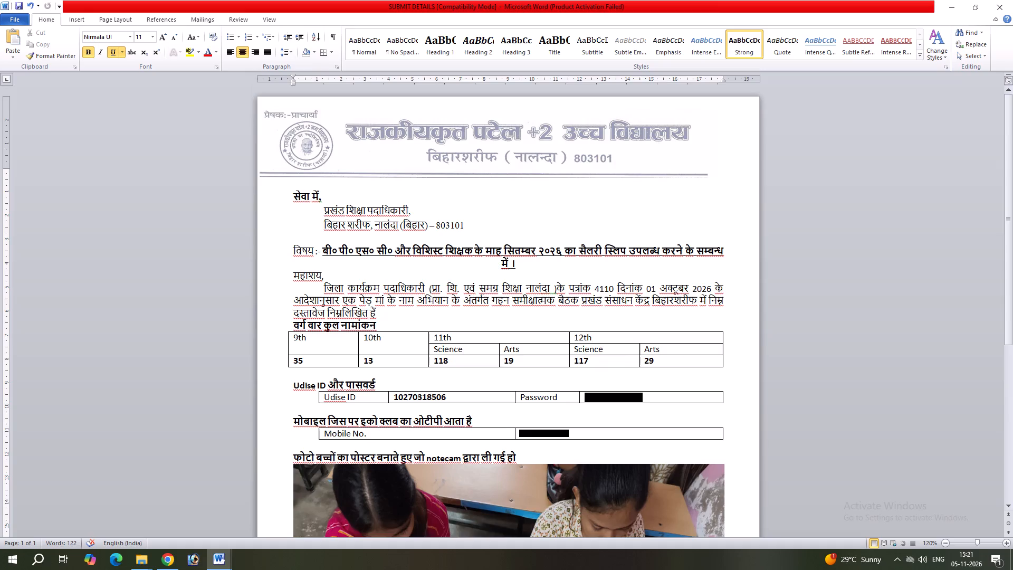
Insert "HMRS" before सैलरी स्लिप in the letter's subject line.
click(561, 251)
click(580, 249)
text(MS)
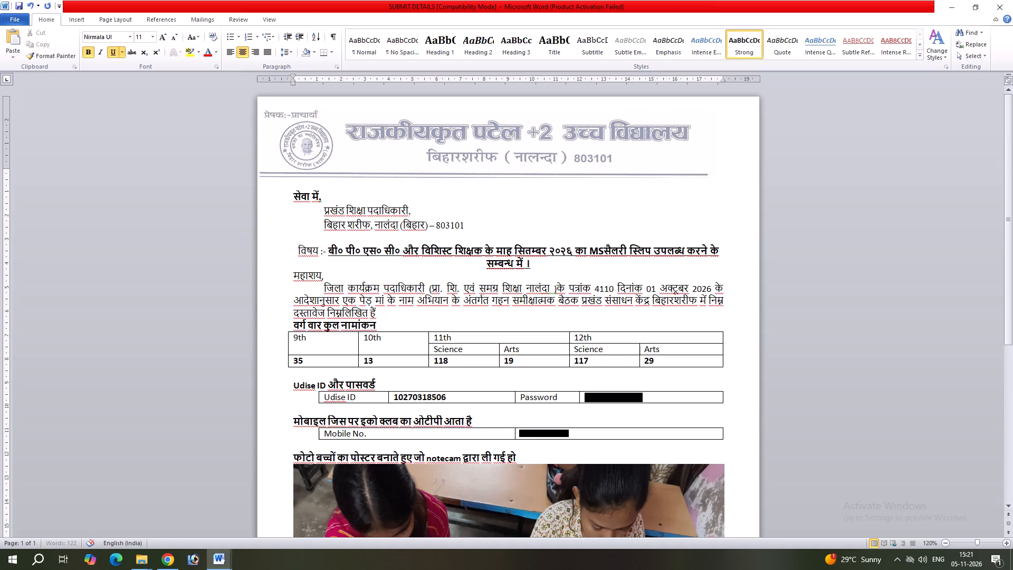
key(space)
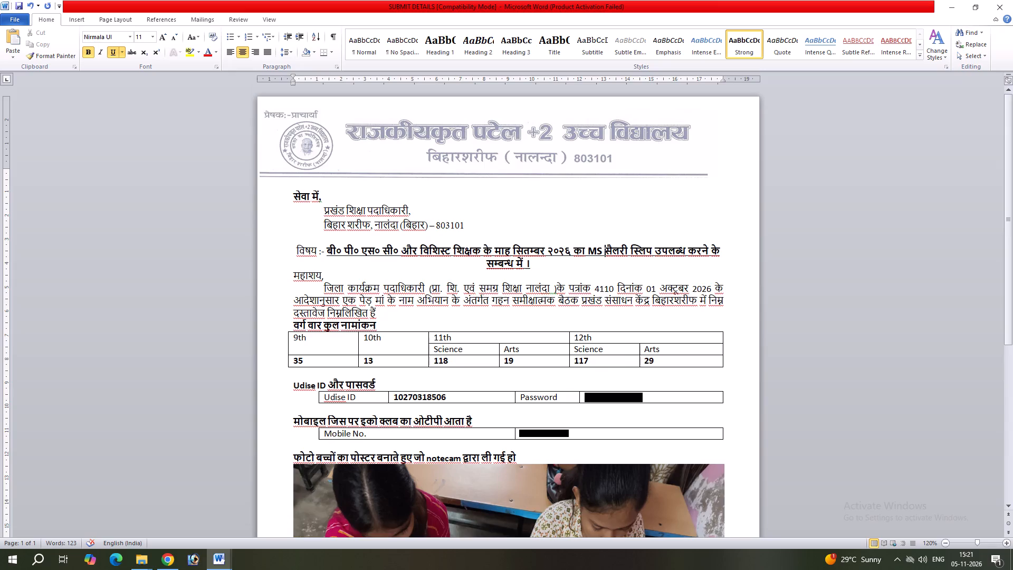
click(589, 249)
key(Delete)
key(Delete)
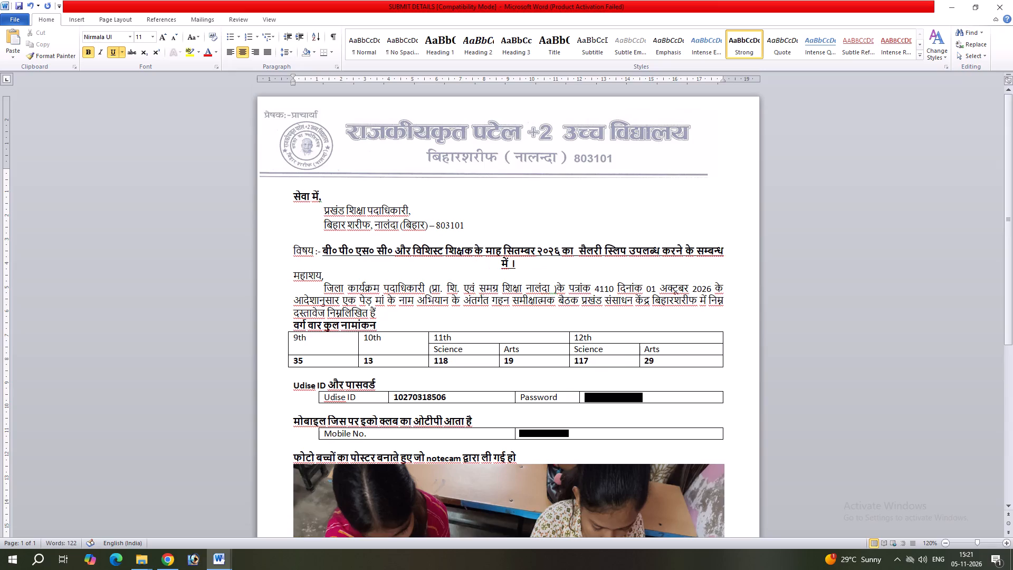
text(HMRS)
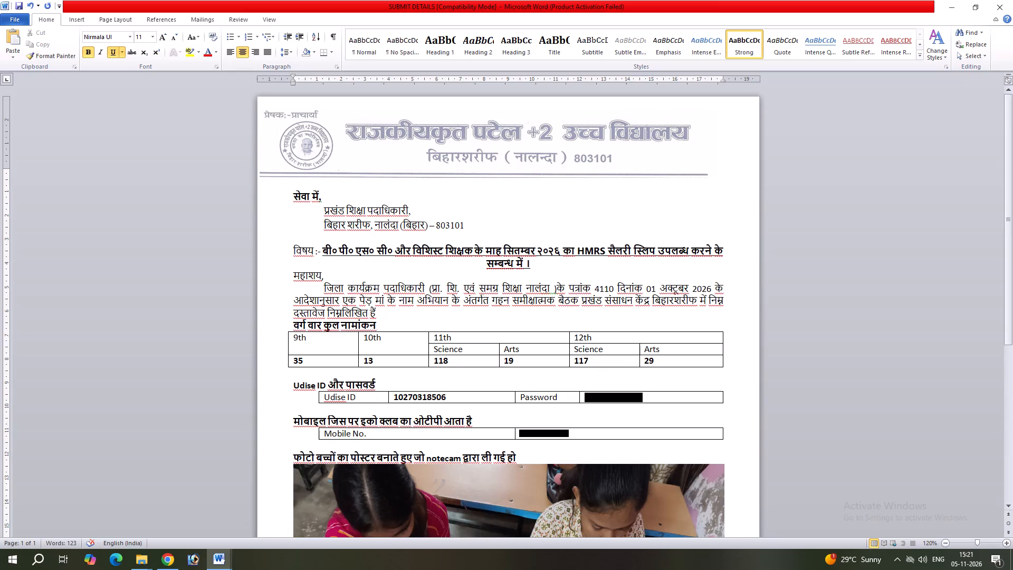
click(591, 270)
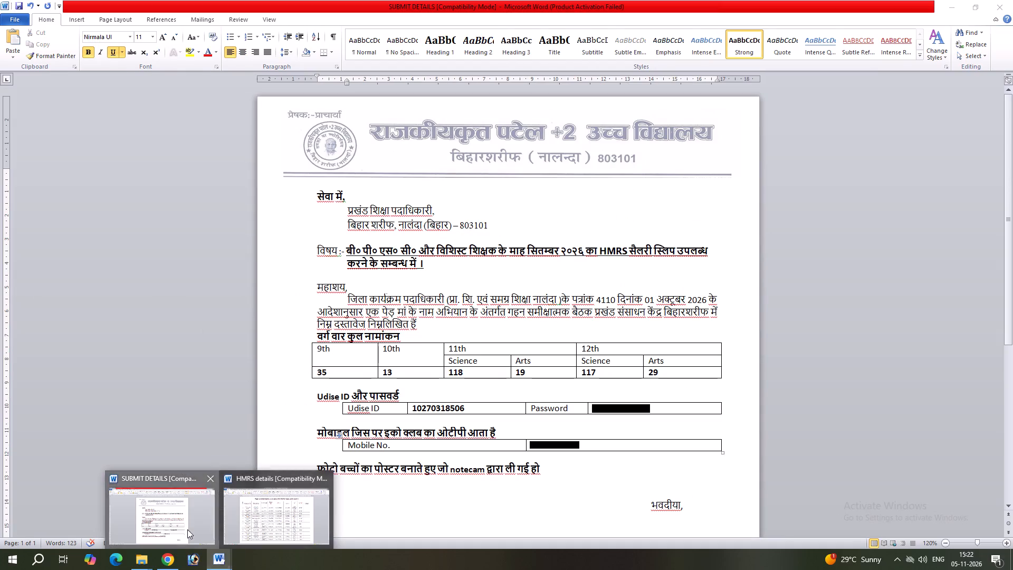
Copy the letter's subject text from बी० पी० through सैलरी स्लिप and replace the whole heading above the HMRS details table with it.
drag(348, 248, 514, 252)
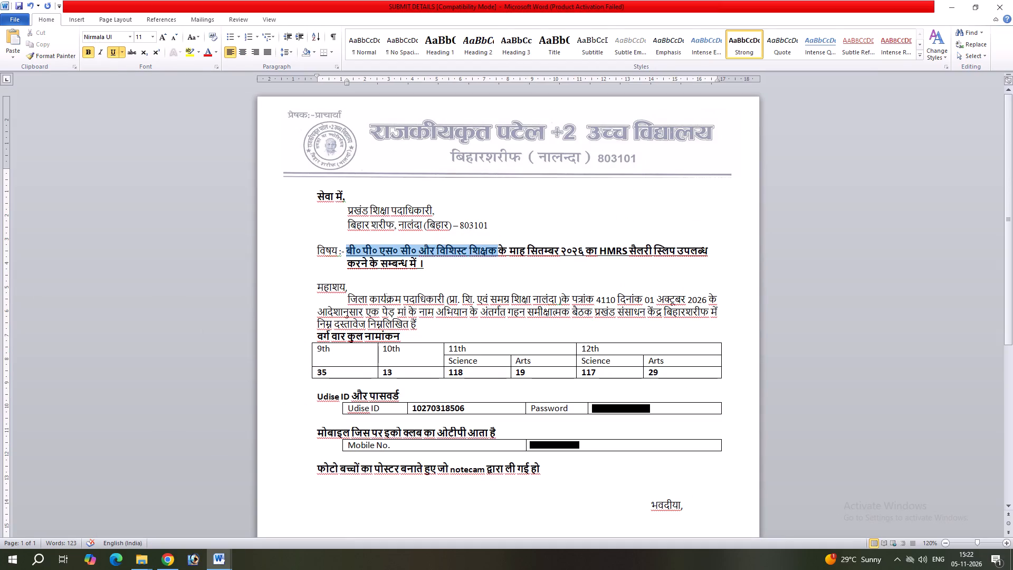
drag(514, 252, 683, 250)
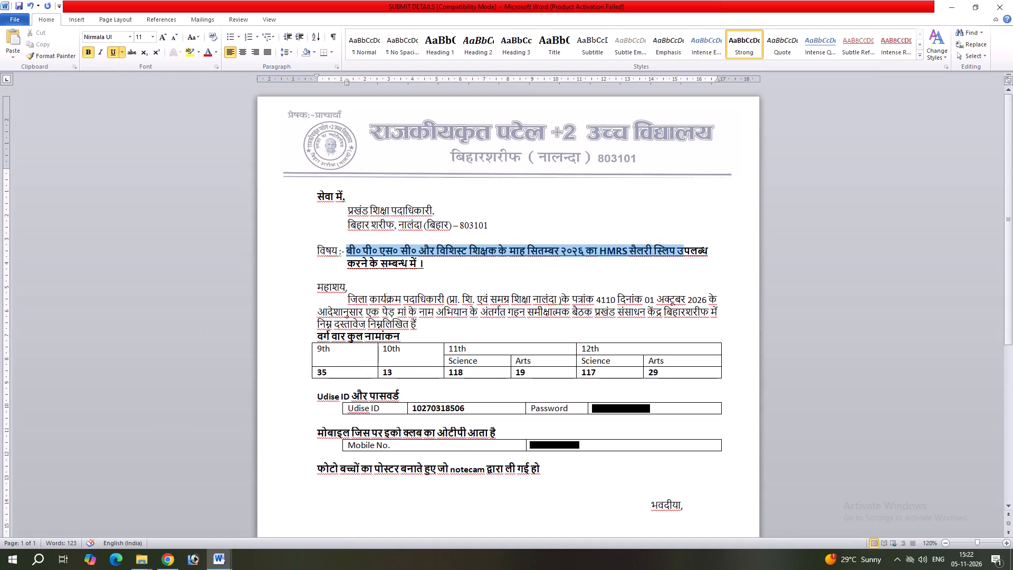
drag(683, 250, 680, 248)
key(ctrl+c)
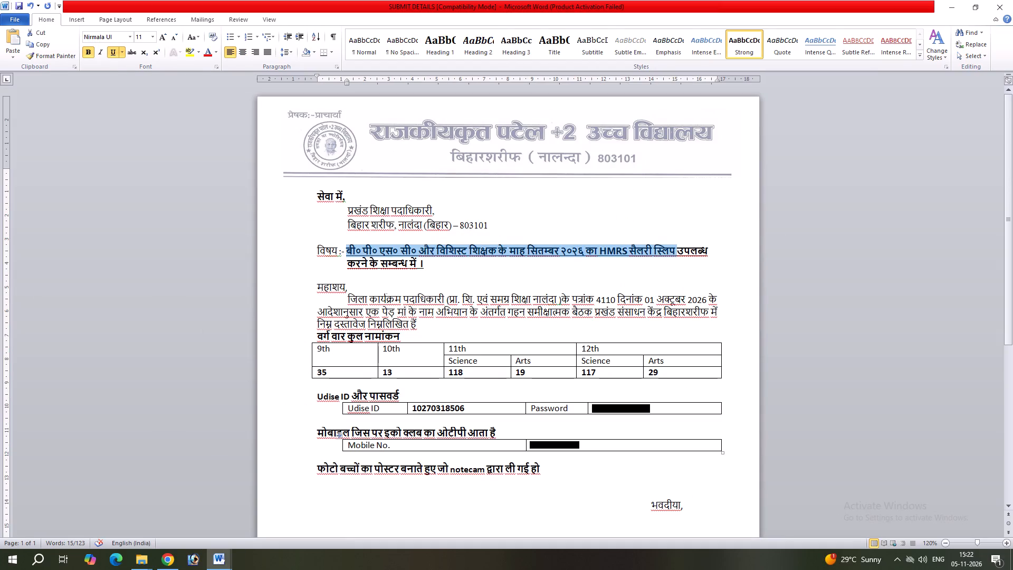
click(222, 553)
click(243, 530)
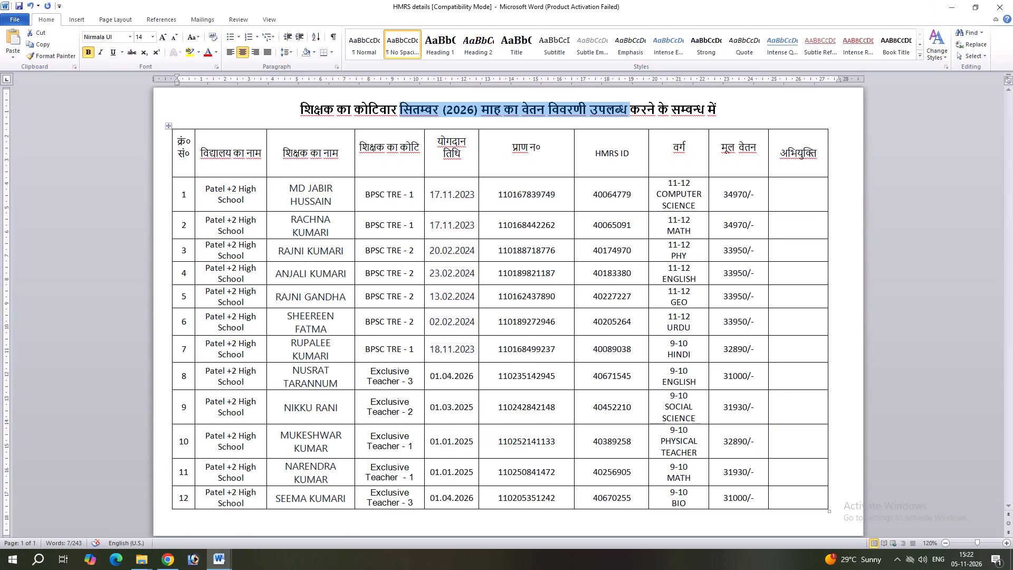
click(327, 108)
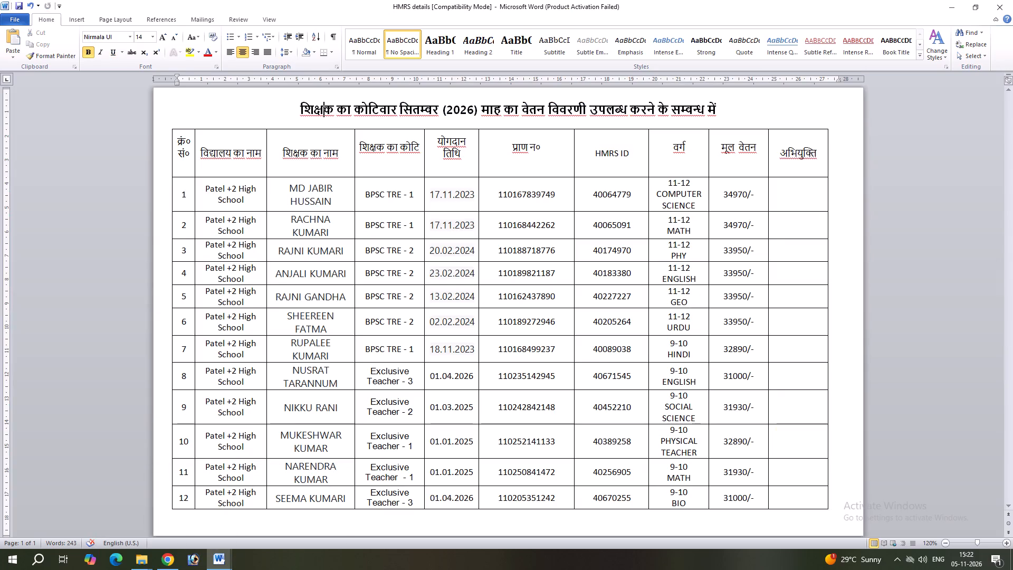
drag(298, 108, 717, 103)
key(ctrl+v)
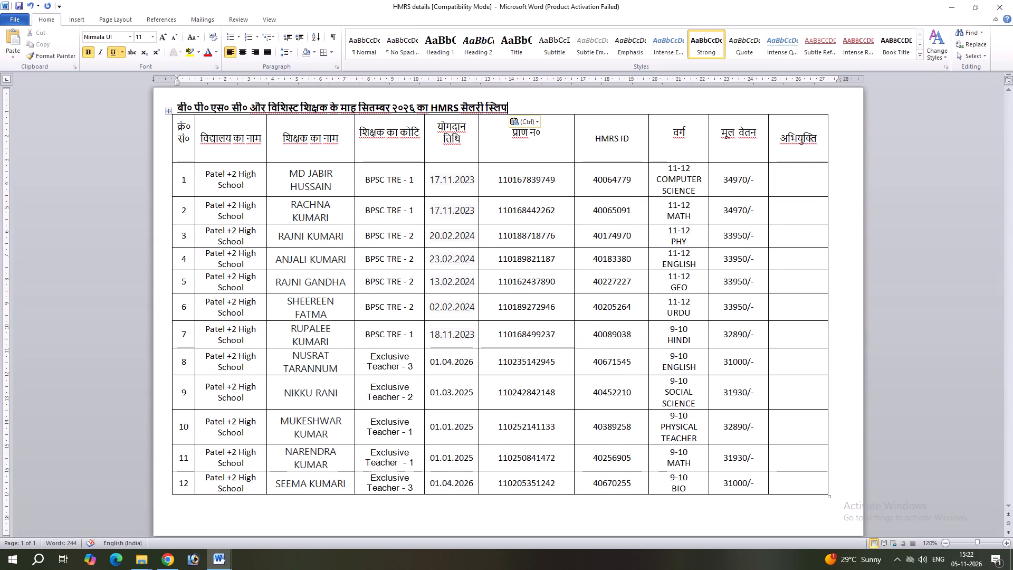
Insert a blank line above the new heading in the HMRS details document.
click(177, 104)
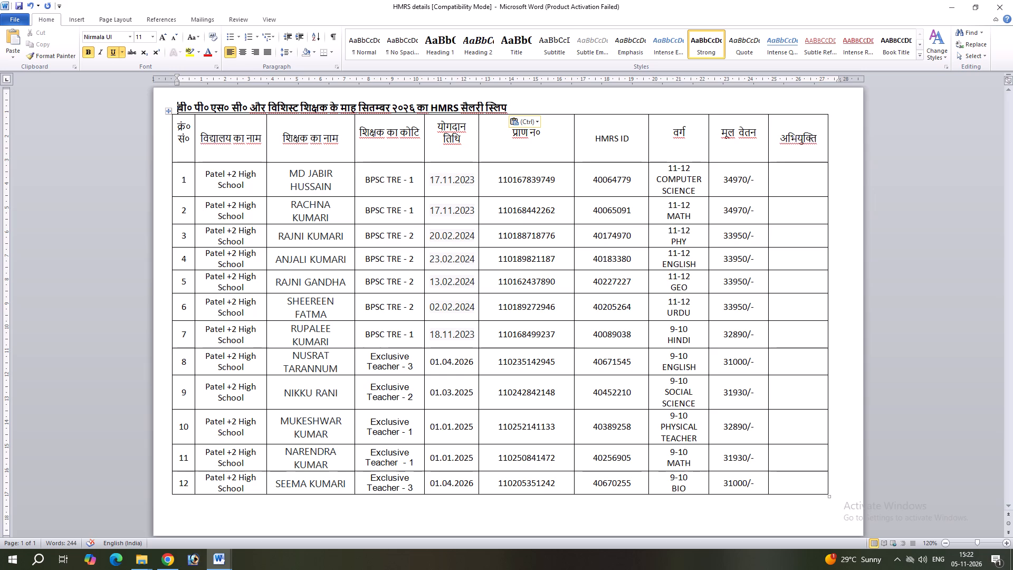
key(Return)
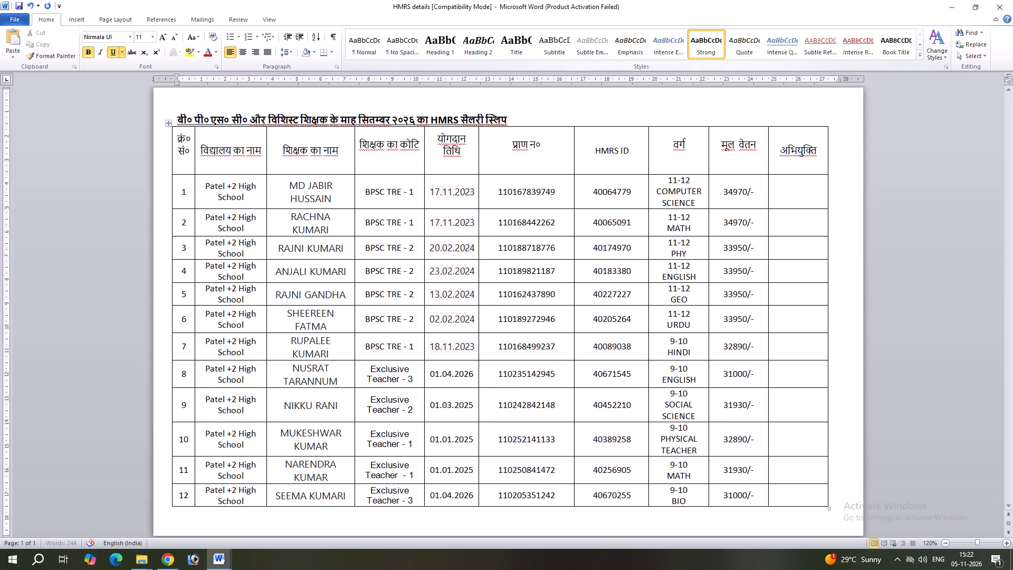
Set the heading above the HMRS details table to font size 14 and save the document.
scroll(520, 186, down, 3)
click(425, 178)
scroll(422, 243, up, 4)
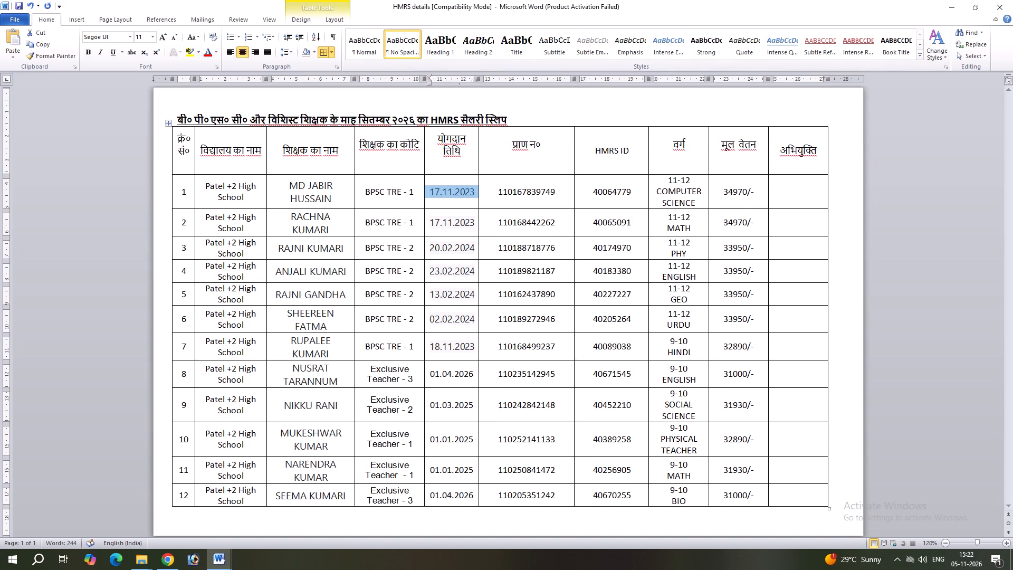
click(517, 117)
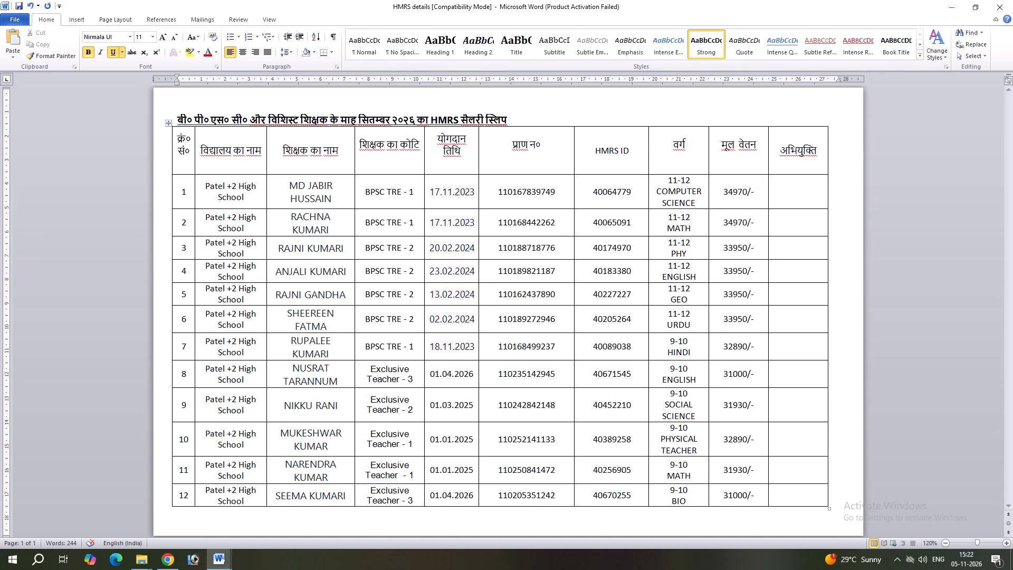
drag(177, 117, 523, 119)
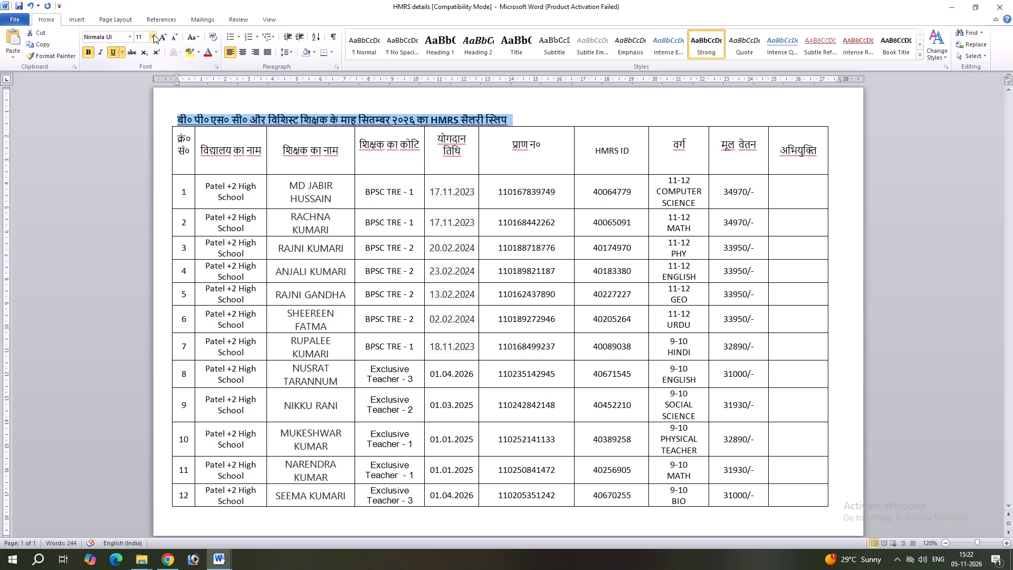
click(154, 34)
click(140, 95)
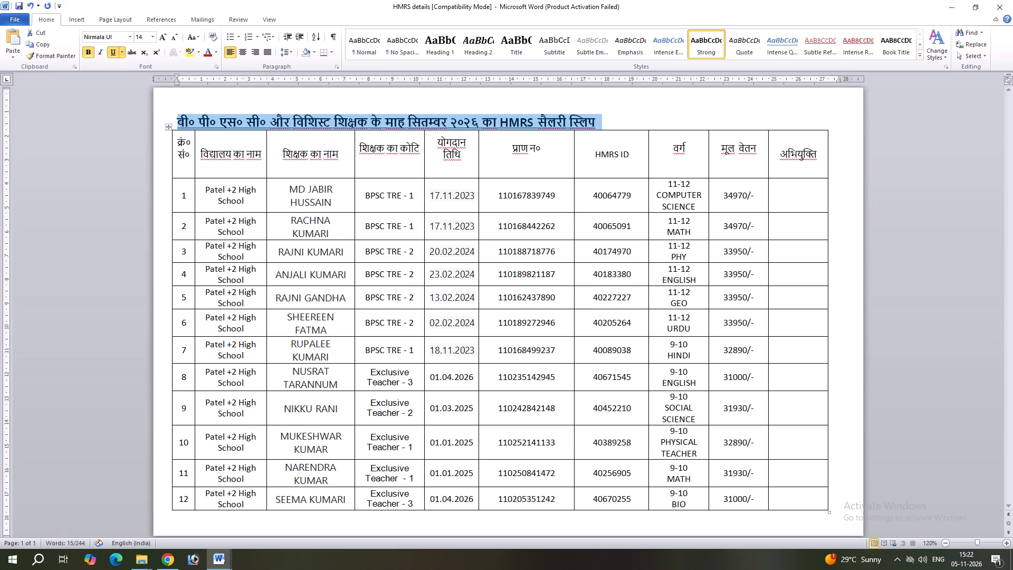
click(545, 168)
click(18, 5)
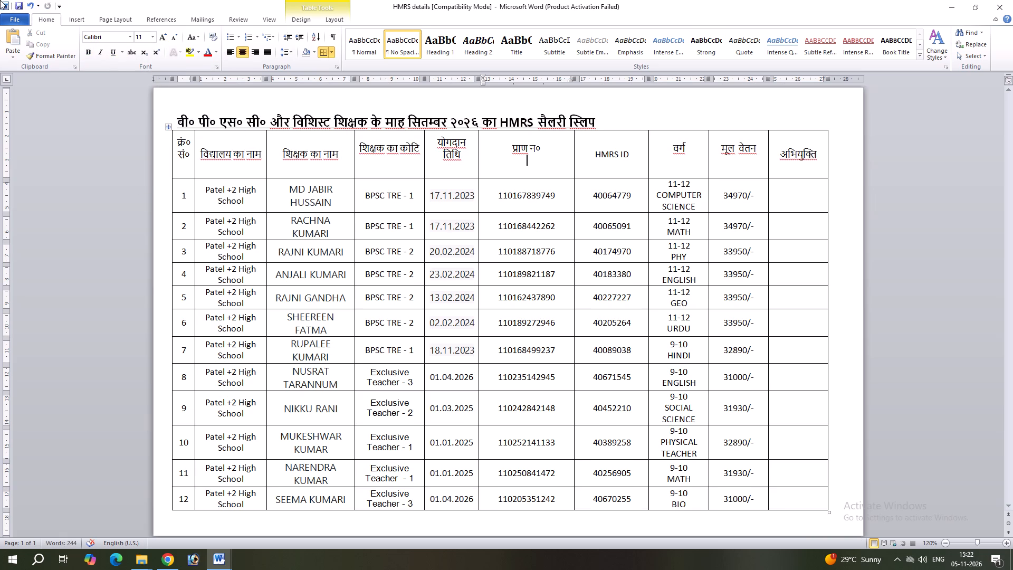
Open the print preview and settings for the HMRS details document.
click(534, 119)
key(Right)
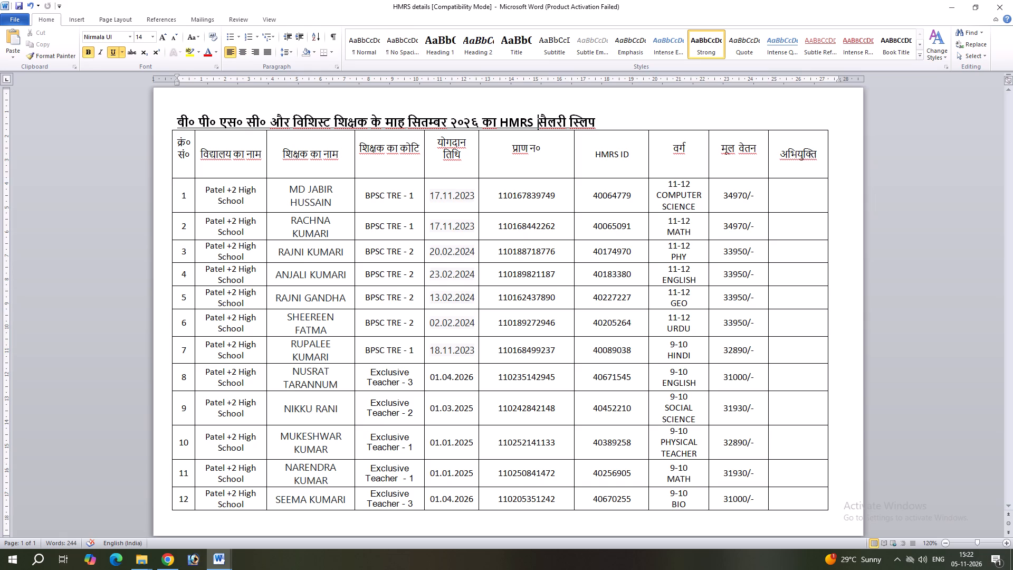
click(18, 0)
click(14, 15)
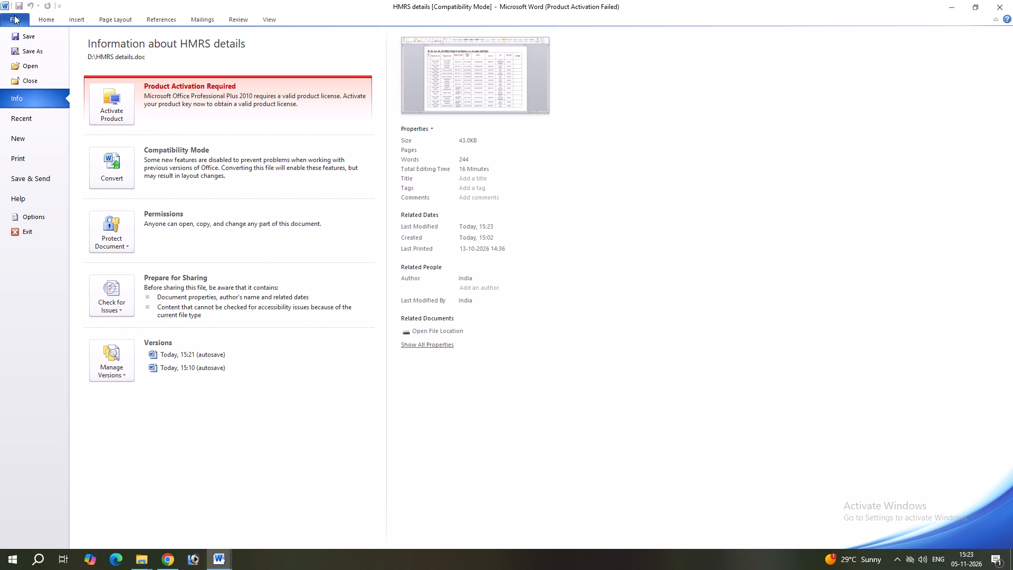
click(8, 156)
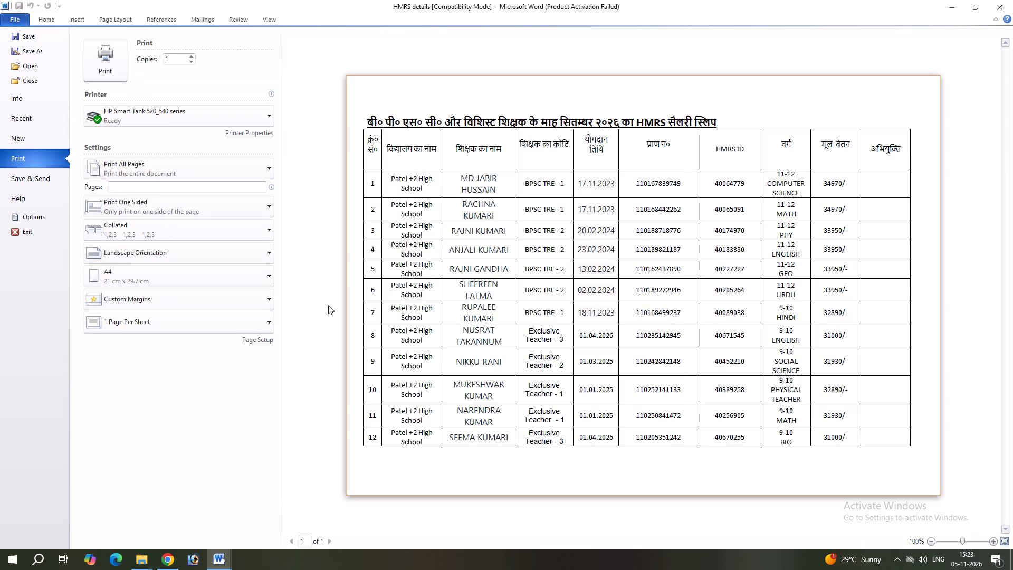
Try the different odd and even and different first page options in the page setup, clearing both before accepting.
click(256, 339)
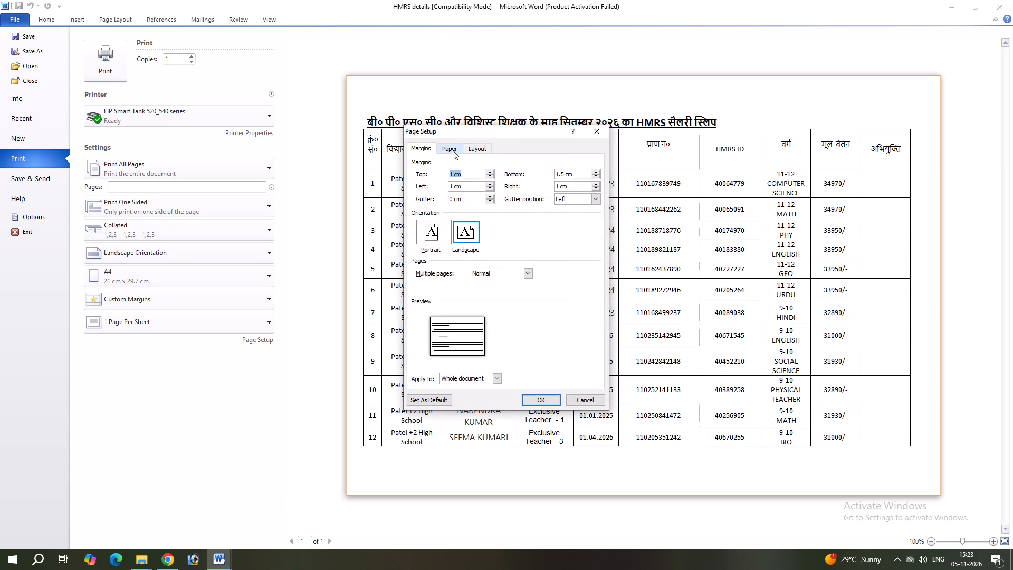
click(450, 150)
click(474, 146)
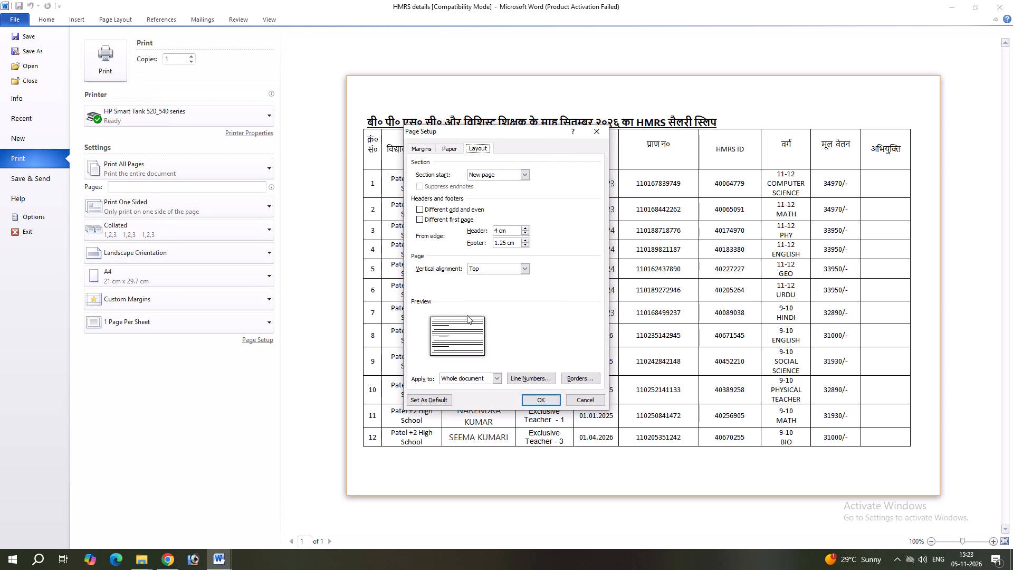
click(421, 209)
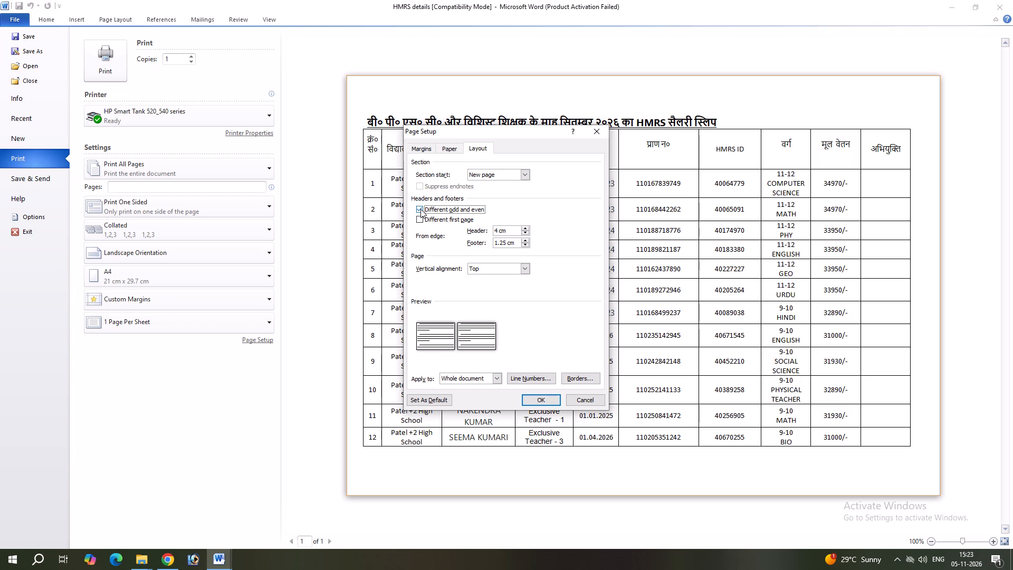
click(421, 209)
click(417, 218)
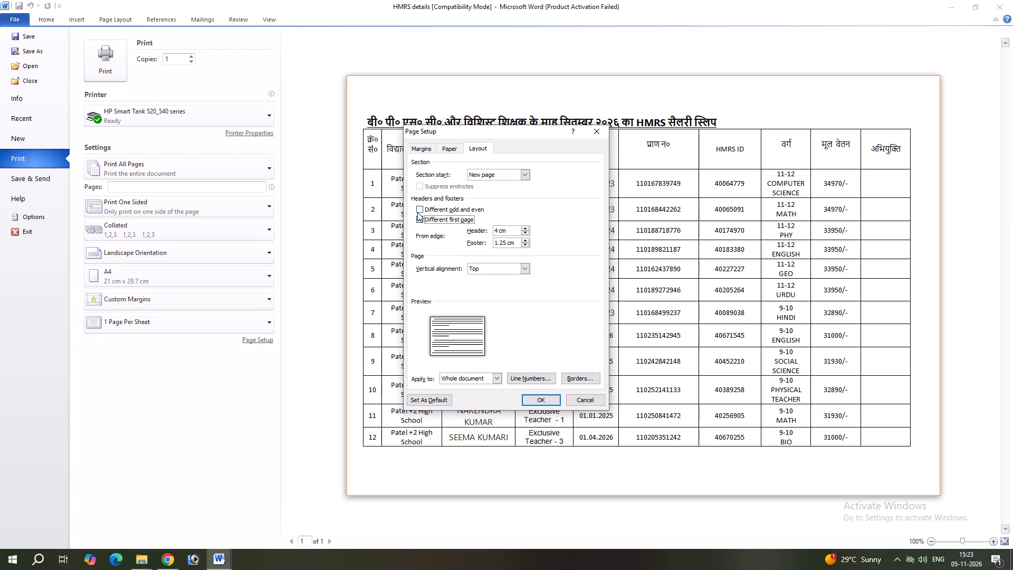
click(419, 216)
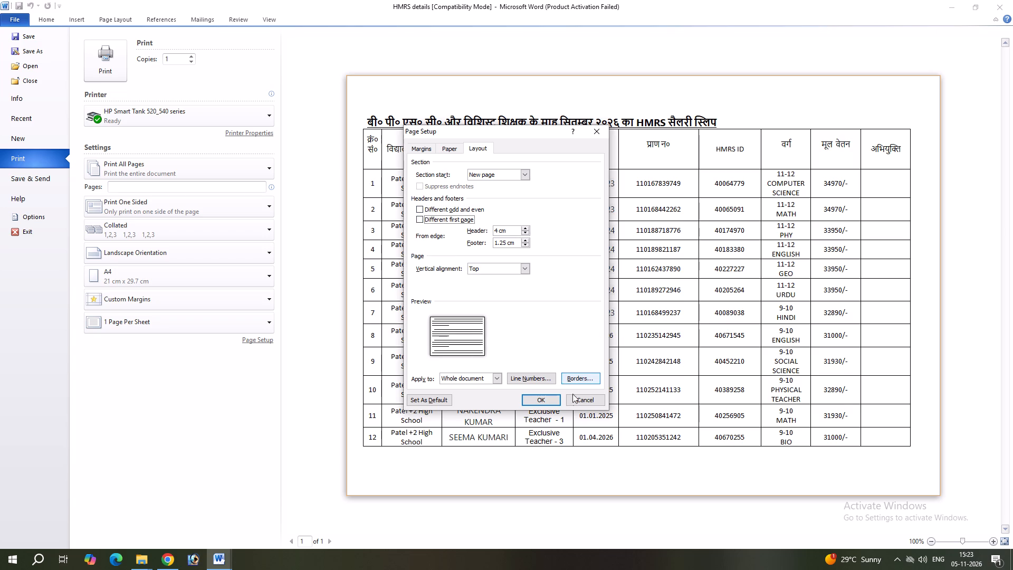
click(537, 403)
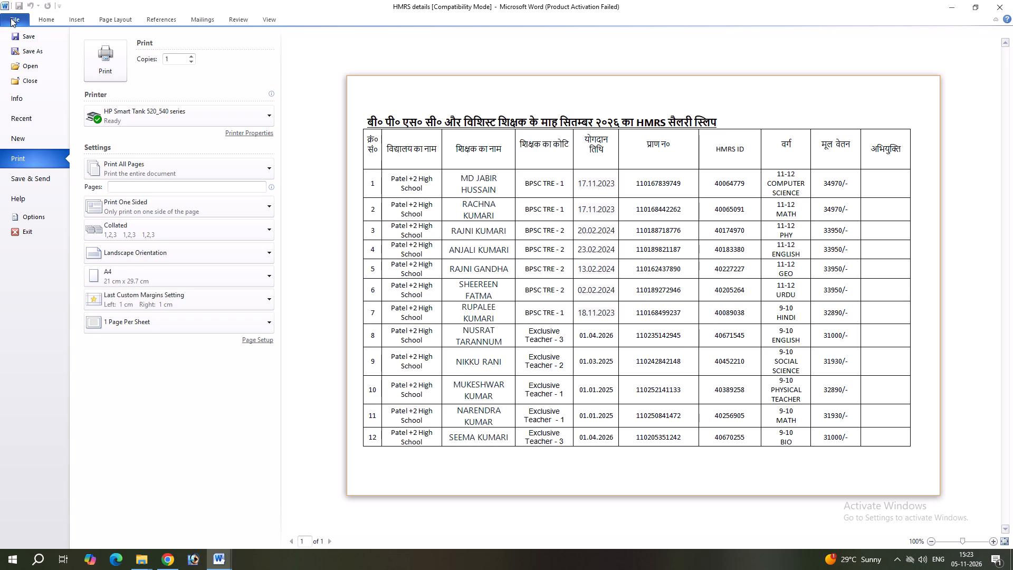
Print one copy of the HMRS details table on the HP Smart Tank 520_540 series in A4 landscape.
click(97, 59)
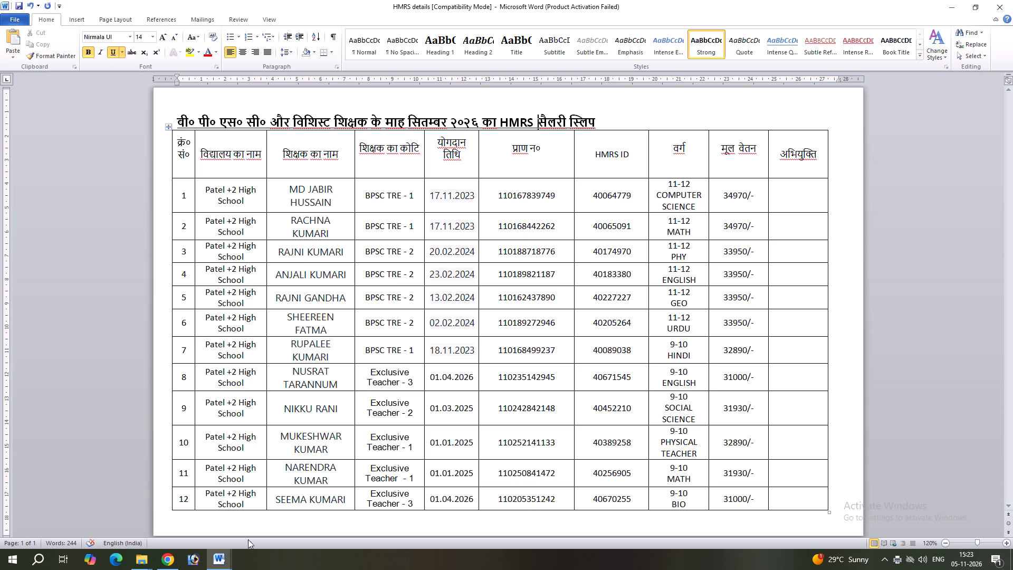
Bring up the SUBMIT DETAILS letter and look over its subject and body text.
click(214, 554)
click(193, 523)
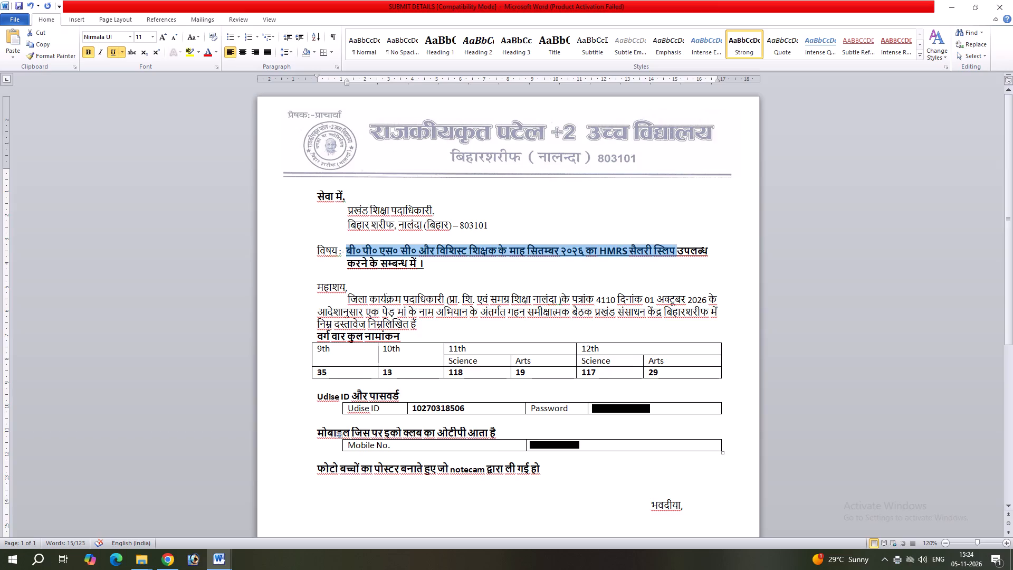
click(217, 563)
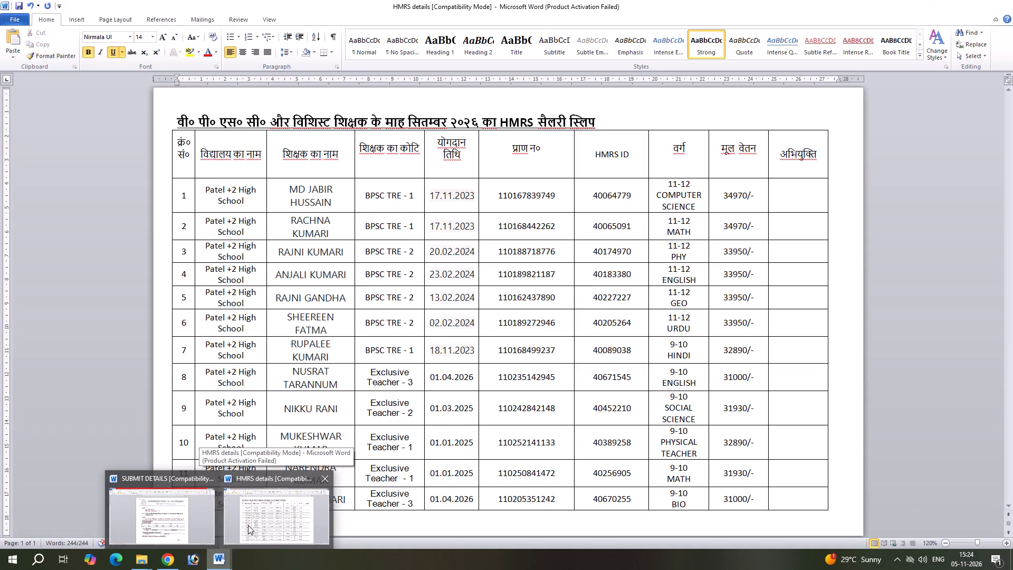
Switch to Easy Hindi Typing in Chrome and replace the existing text with उपर्युक्त विषय के समंद में.
click(164, 557)
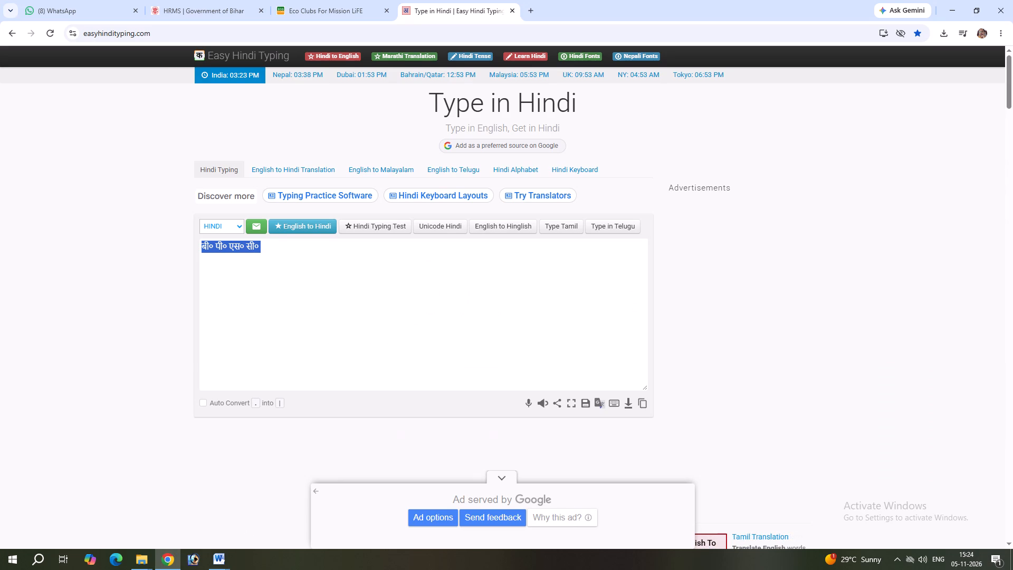
text(U[)
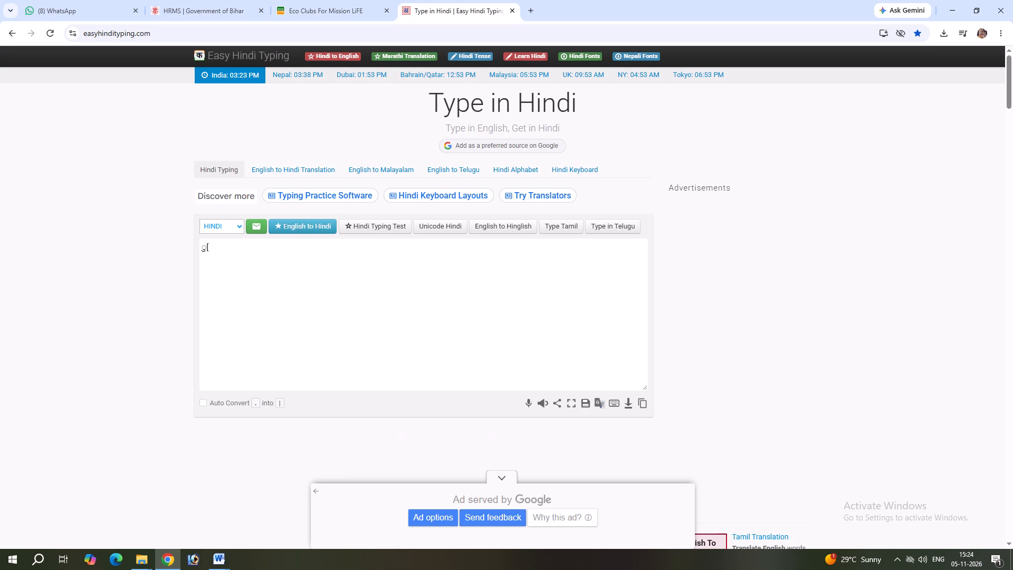
key(BackSpace)
key(BackSpace)
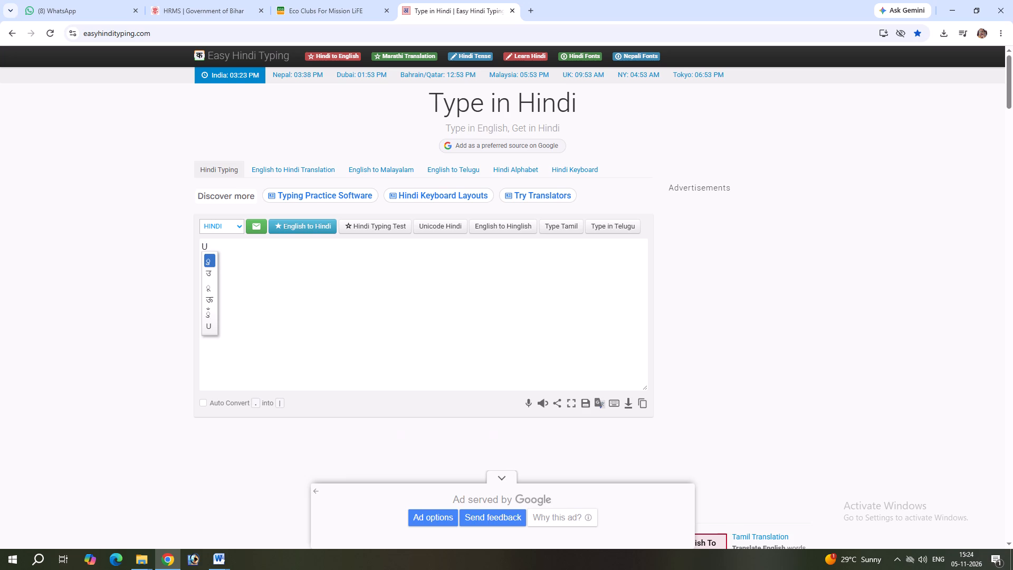
key(BackSpace)
text(PAR)
text(UKT)
key(space)
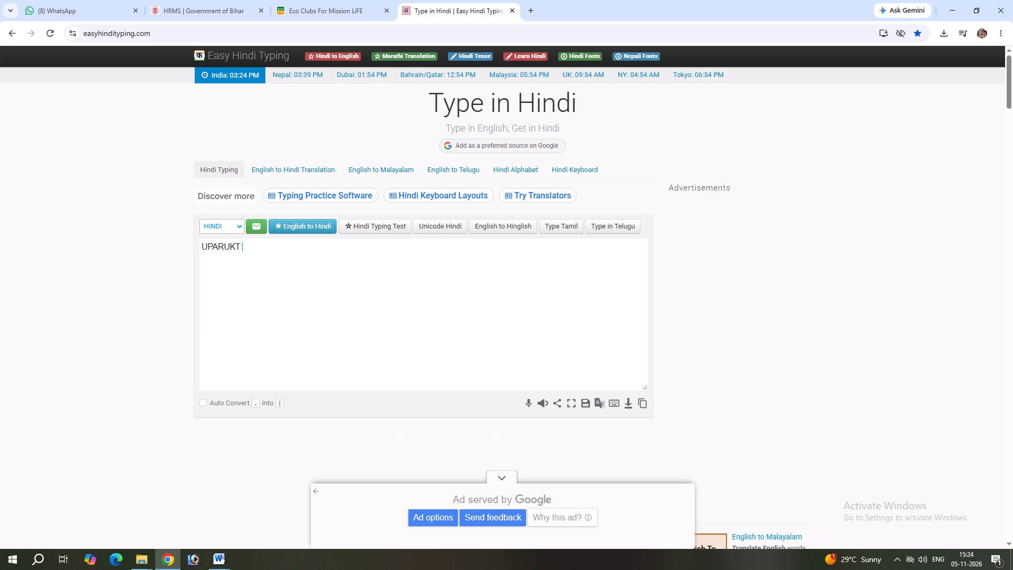
text(VI)
text(SHAY)
key(space)
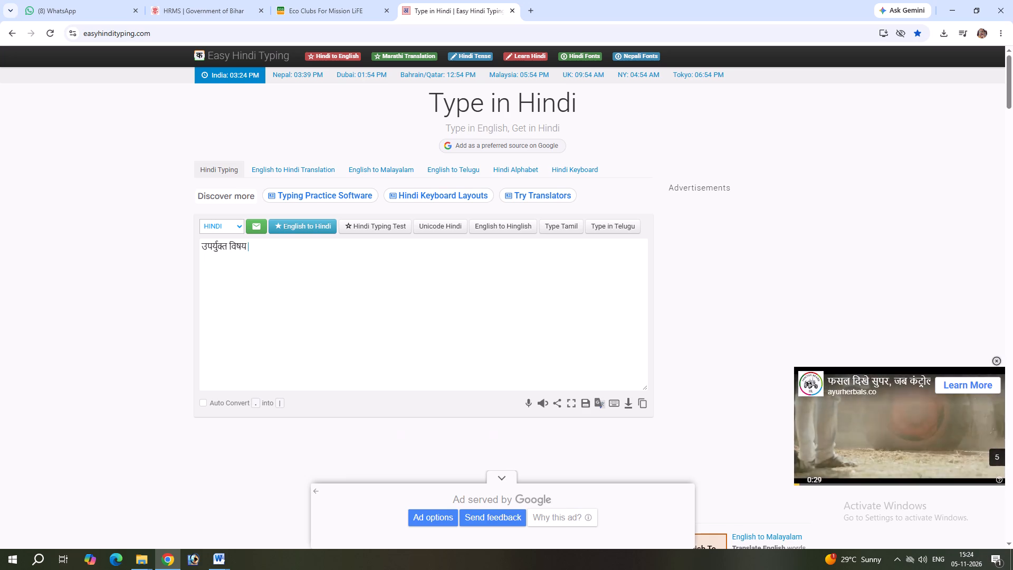
key(BackSpace)
key(space)
text(KE SAMAND MEN)
key(space)
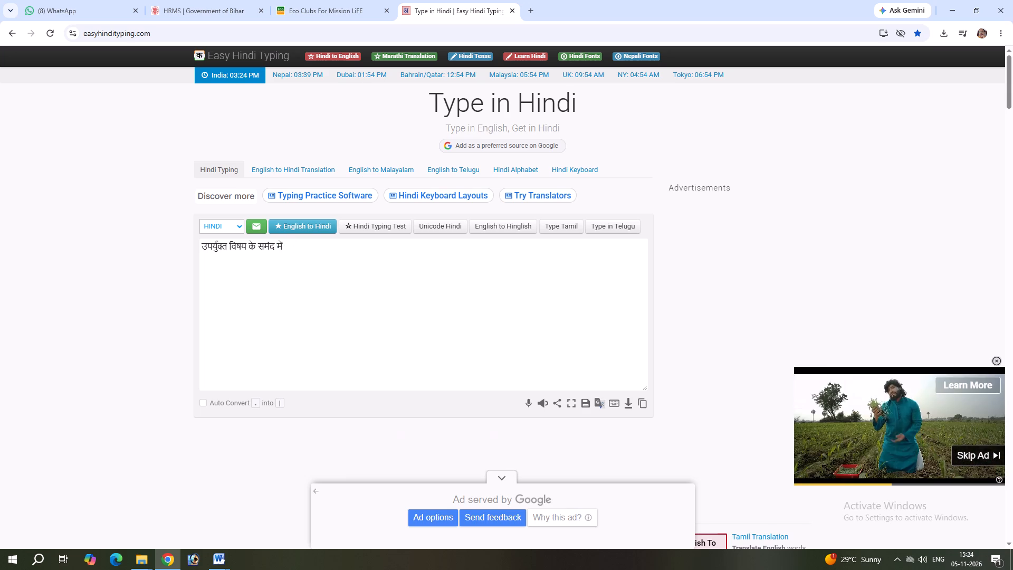
Correct समंद to सम्बंद in the Hindi sentence and remove the extra spaces before में.
click(270, 249)
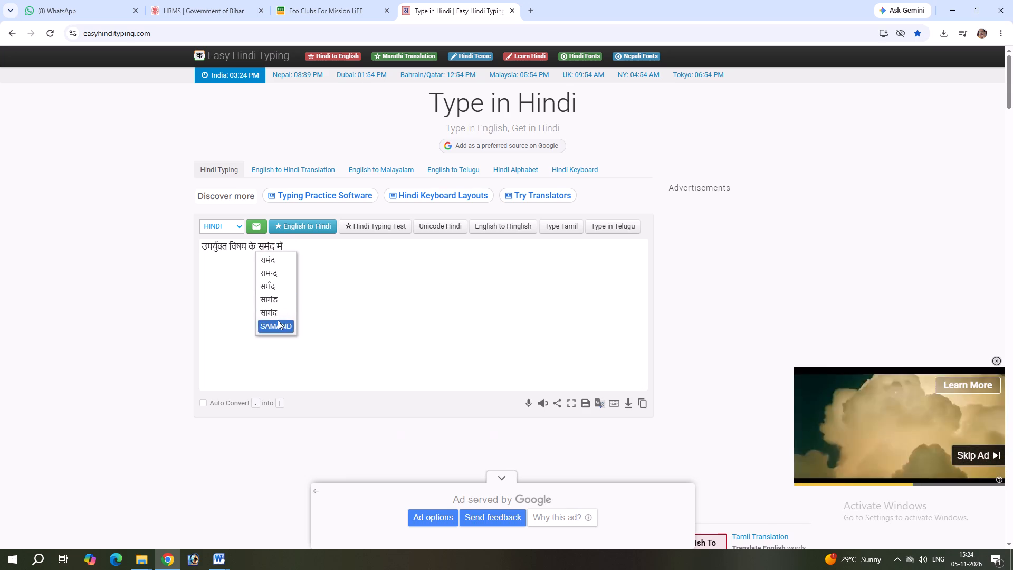
click(278, 324)
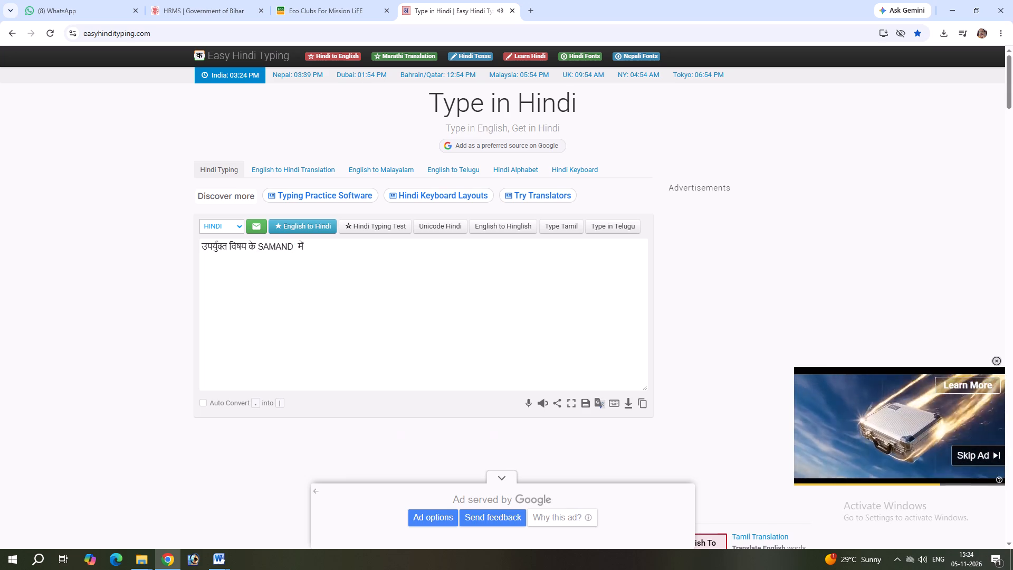
click(273, 244)
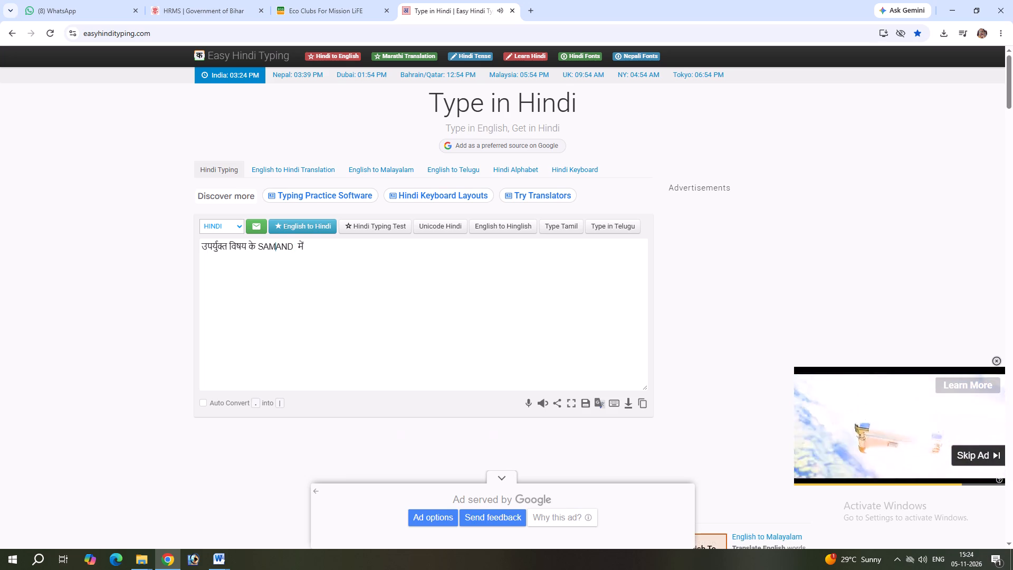
key(b)
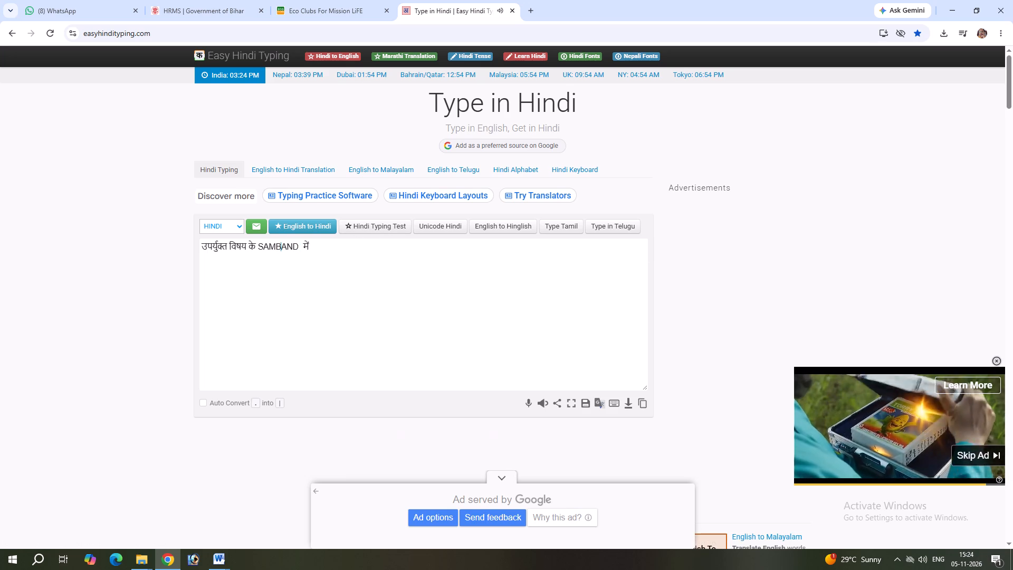
click(300, 243)
key(space)
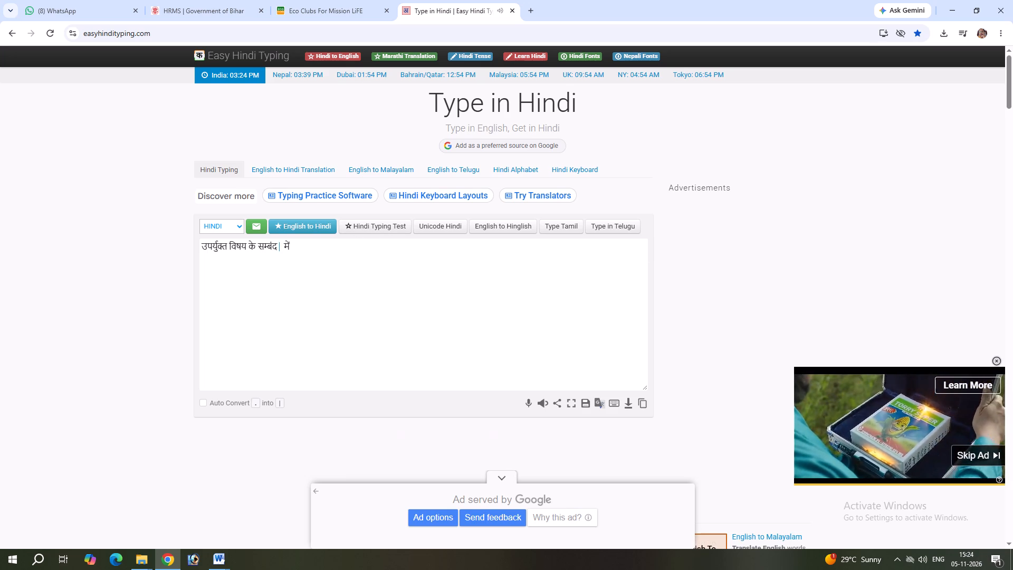
click(266, 247)
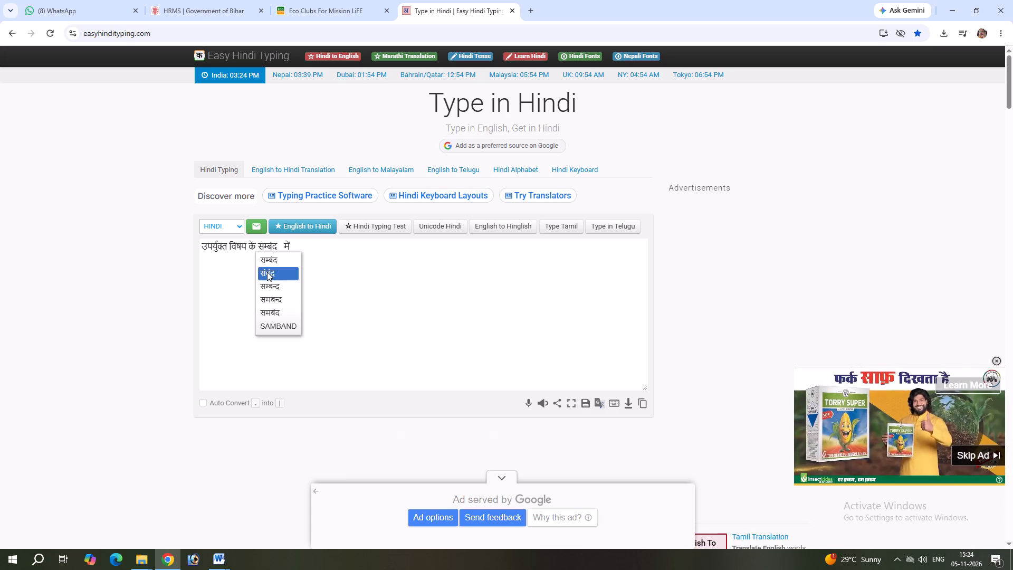
click(267, 245)
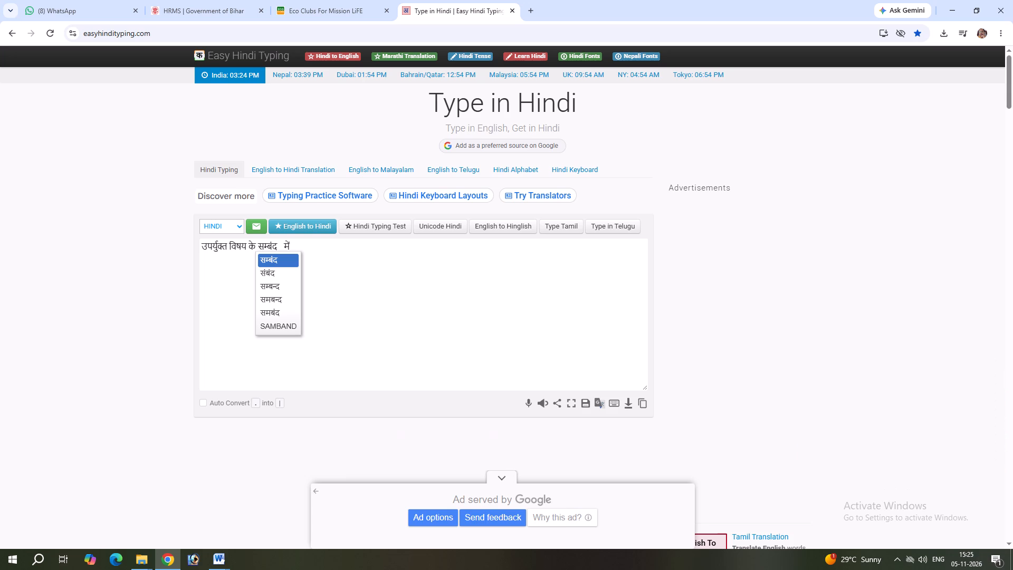
click(280, 242)
key(Delete)
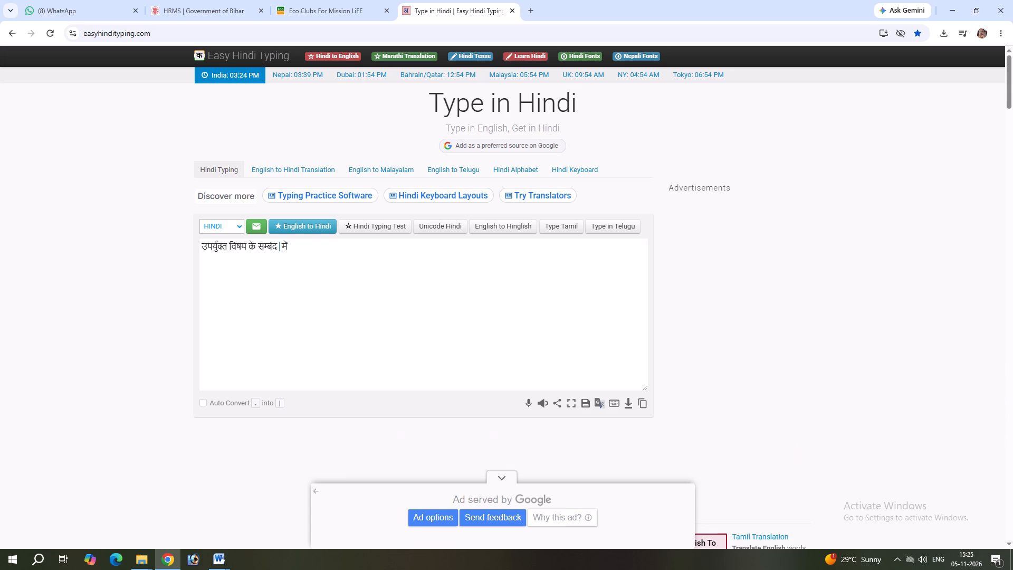
key(Delete)
click(291, 245)
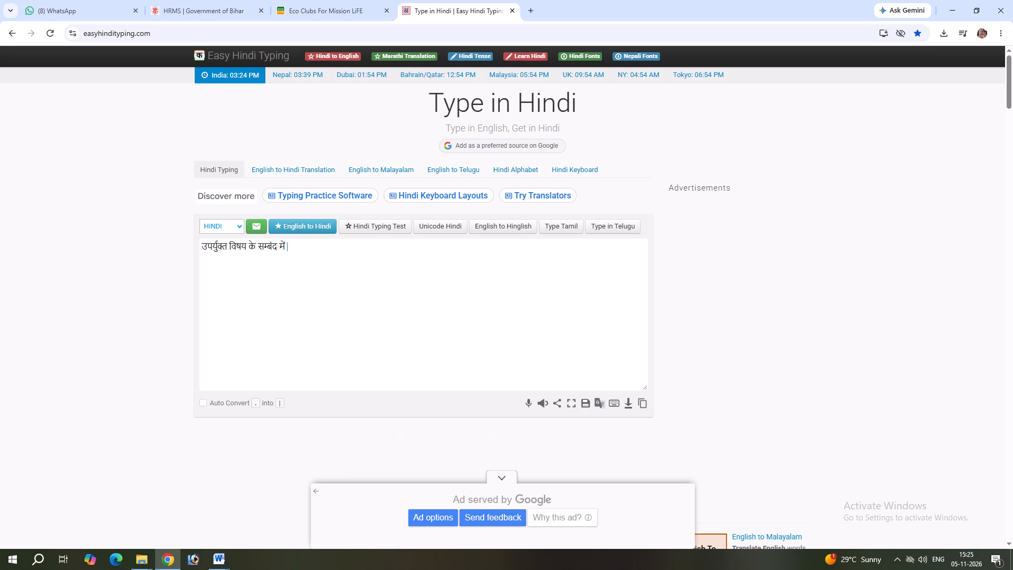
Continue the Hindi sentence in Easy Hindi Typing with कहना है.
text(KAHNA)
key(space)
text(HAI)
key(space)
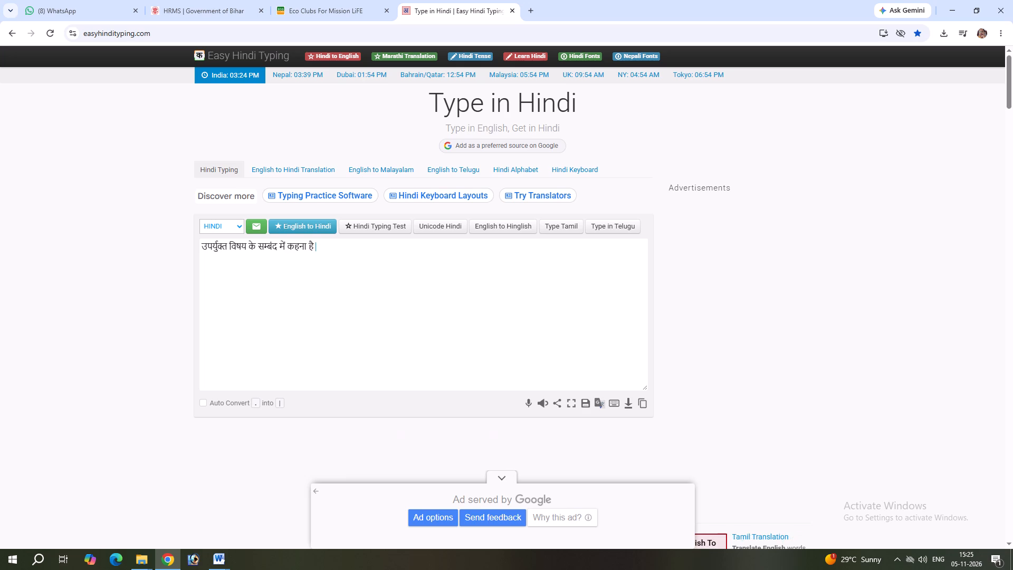
Open the वार्षिक वेतन वृद्धि (Annual Increment) प्रदान letter from Local Disk (D:), look over its wording, and close it.
click(145, 560)
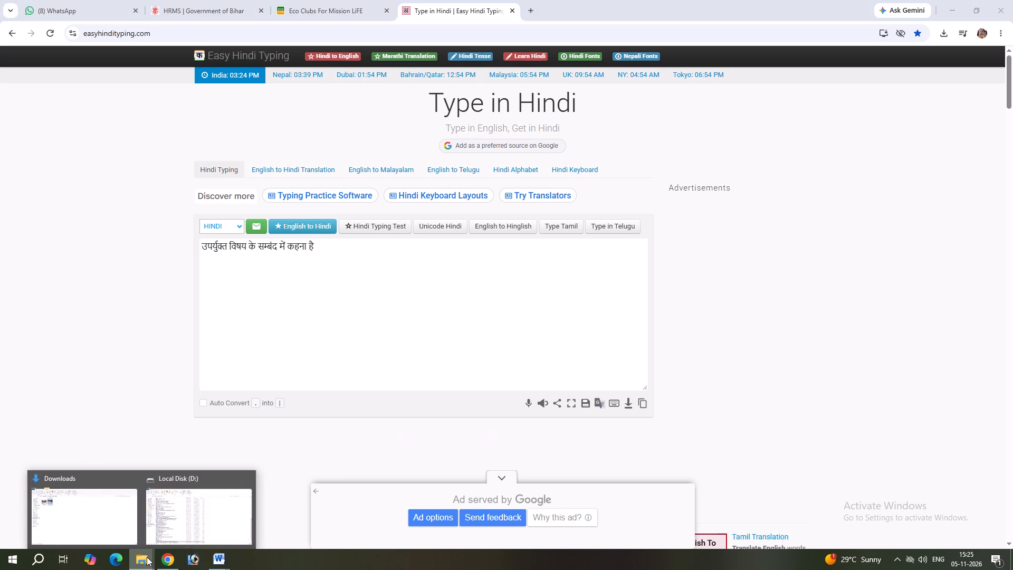
click(165, 533)
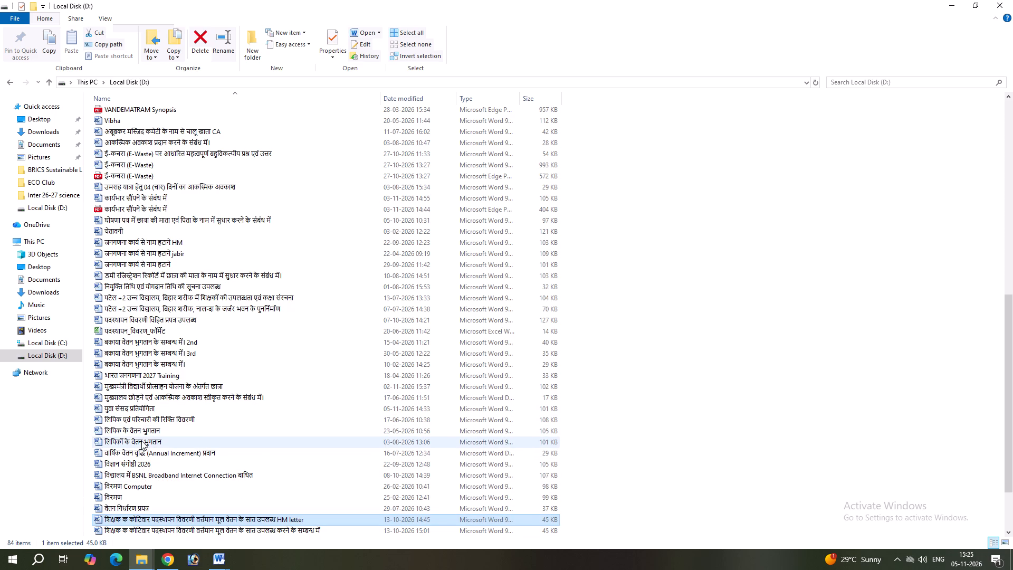
double_click(128, 452)
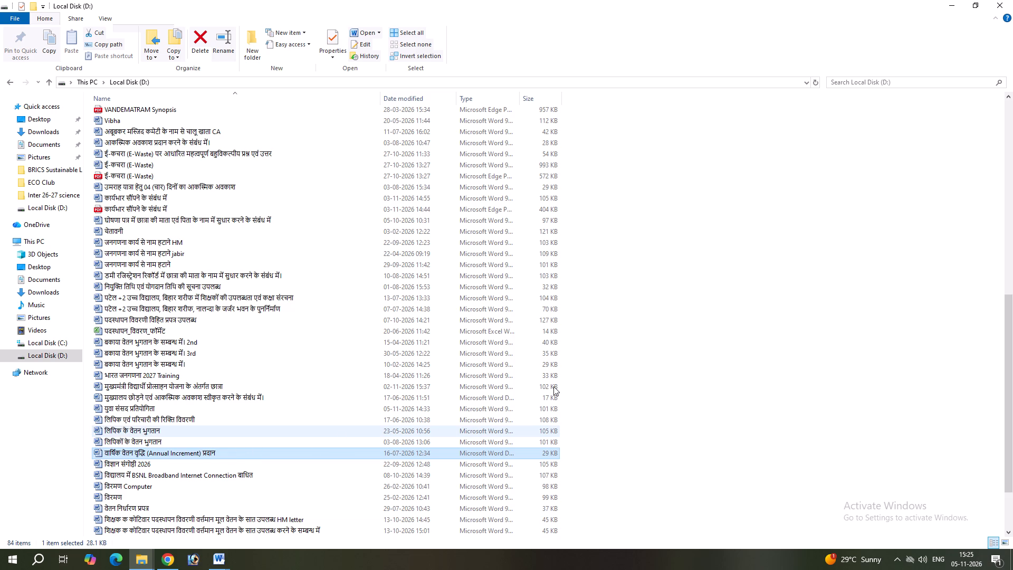
click(216, 560)
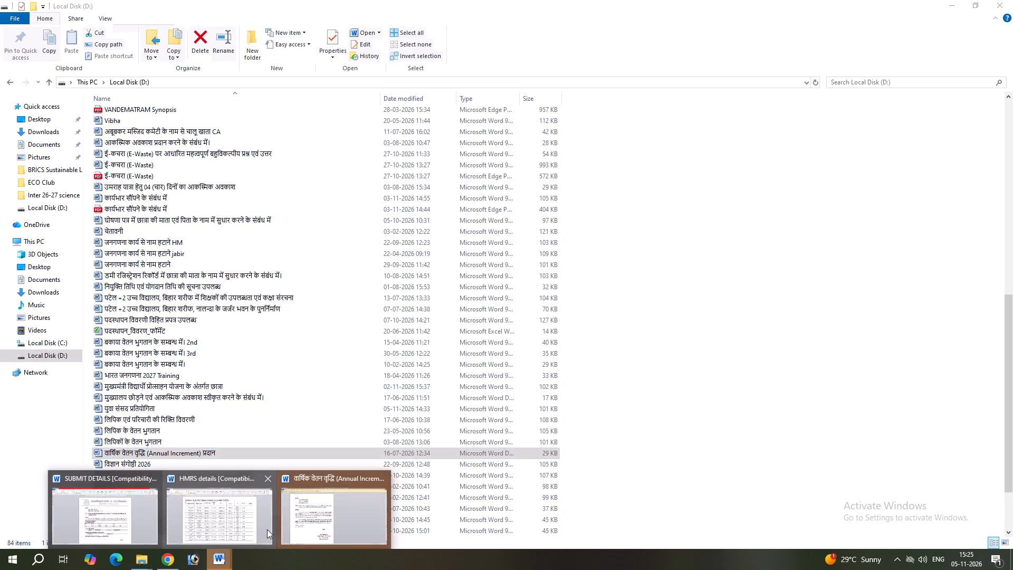
click(308, 517)
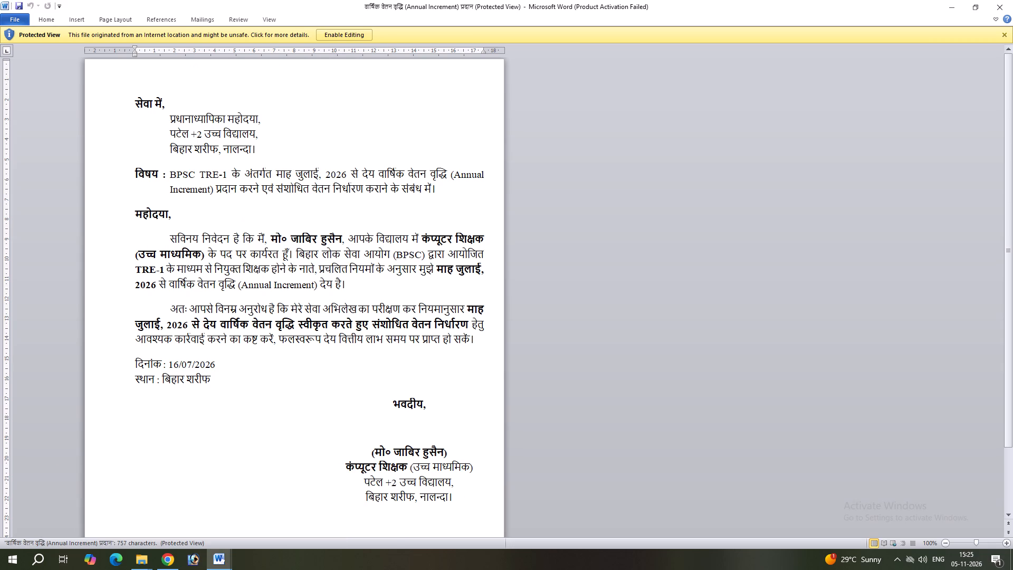
click(1007, 5)
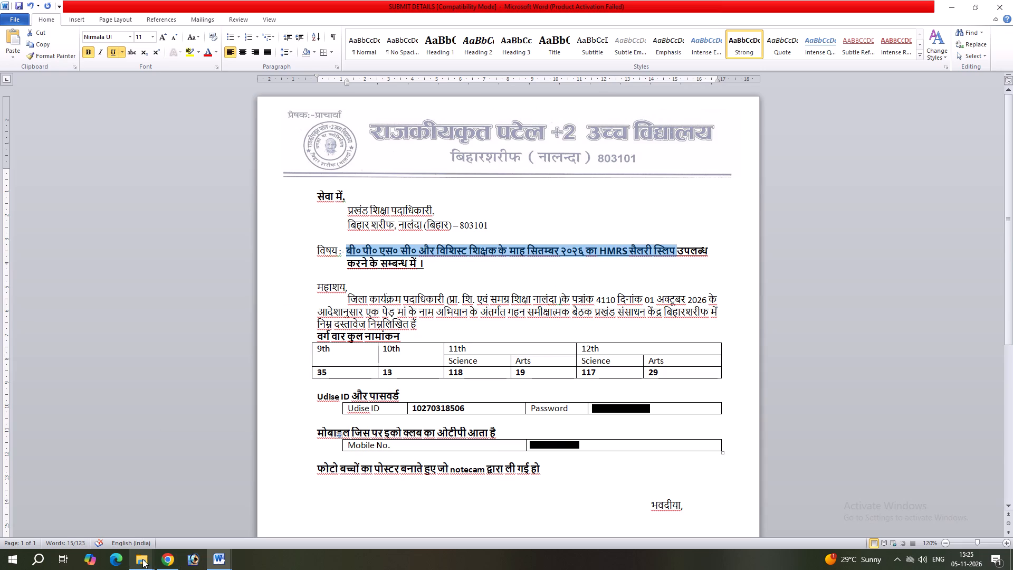
Open the teacher category posting details document ending in HM letter from Local Disk (D:), check its content, and close it.
click(142, 559)
click(162, 526)
scroll(207, 473, down, 1)
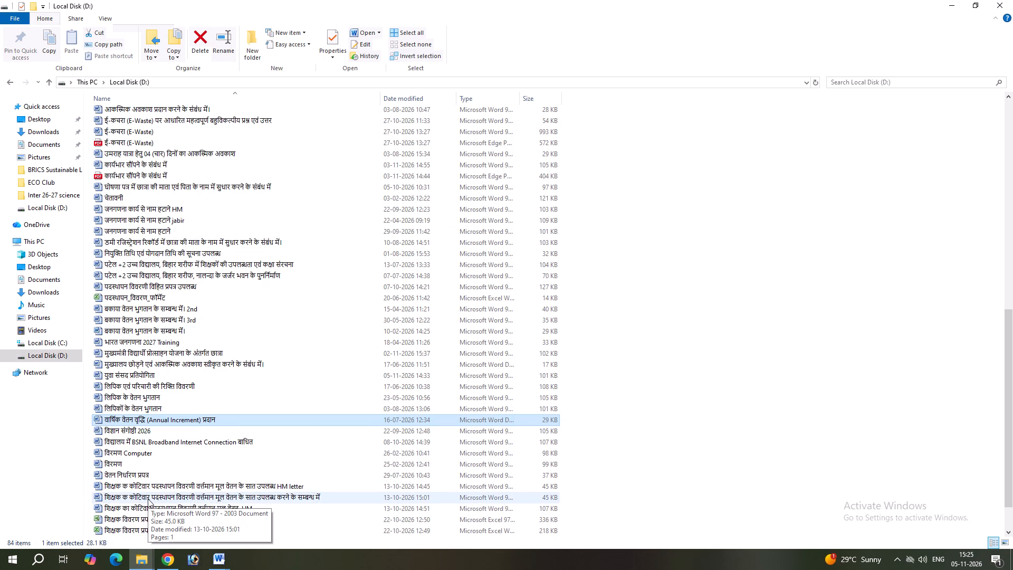
double_click(147, 486)
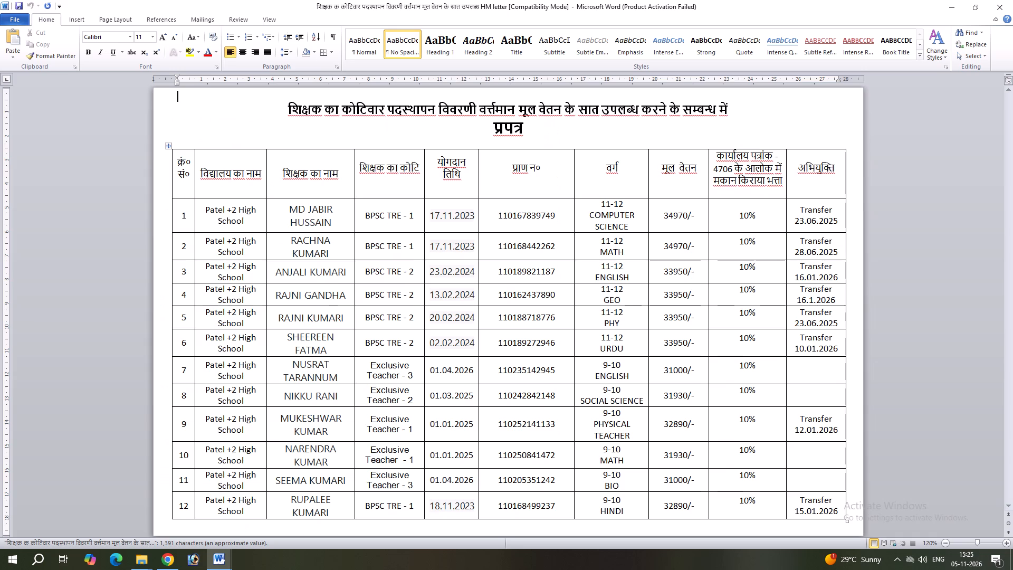
click(226, 561)
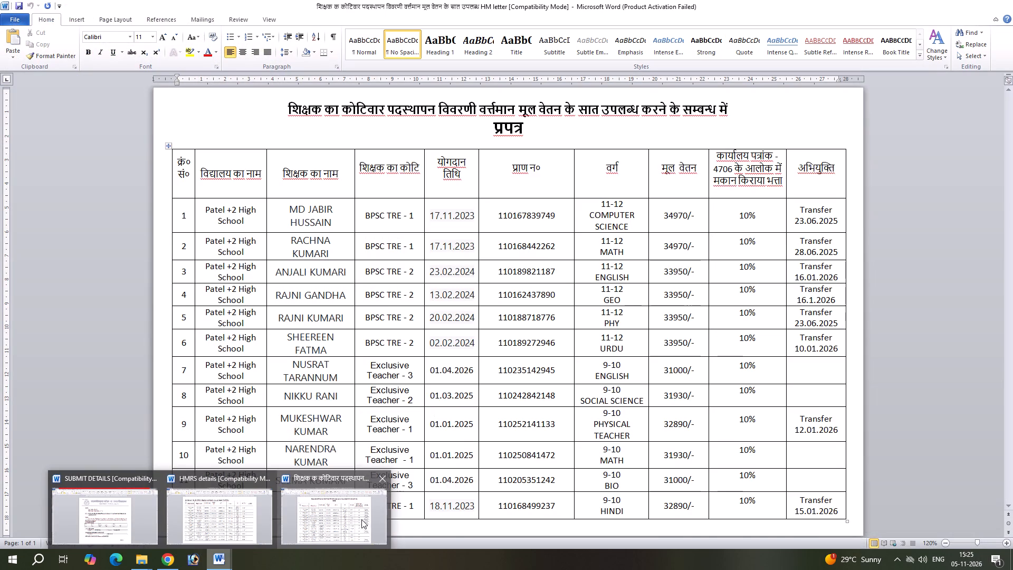
click(380, 477)
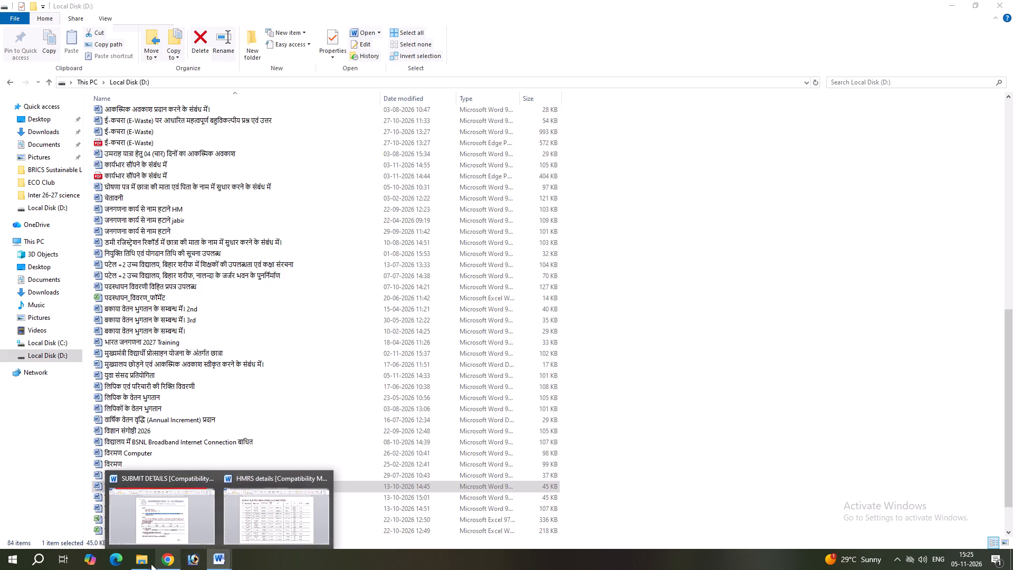
Open the Word document शिक्षक का कोटिवार पदस्थापन विवरणी वर्त्तमान मूल वेतन HM from Local Disk (D:).
click(142, 559)
click(177, 520)
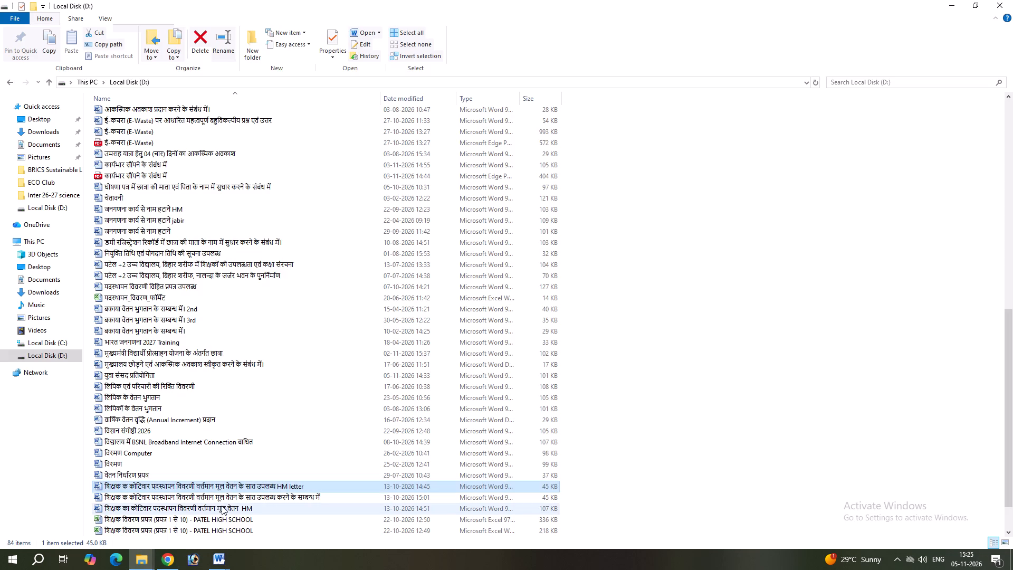
double_click(164, 508)
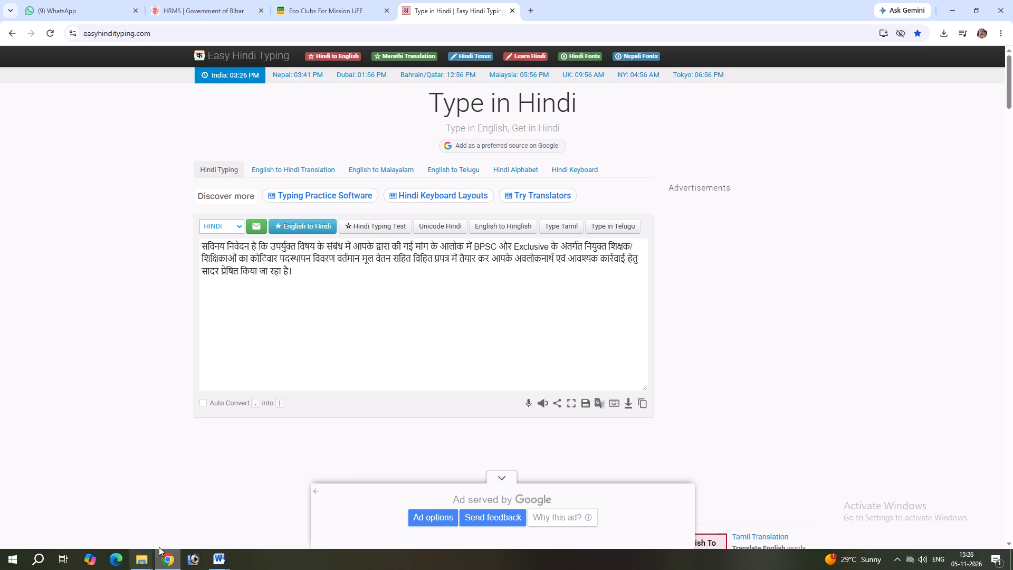
Copy माह सितम्बर २०२६ का HMRS सैलरी स्लिप from the heading of the HMRS details document.
click(221, 559)
click(251, 526)
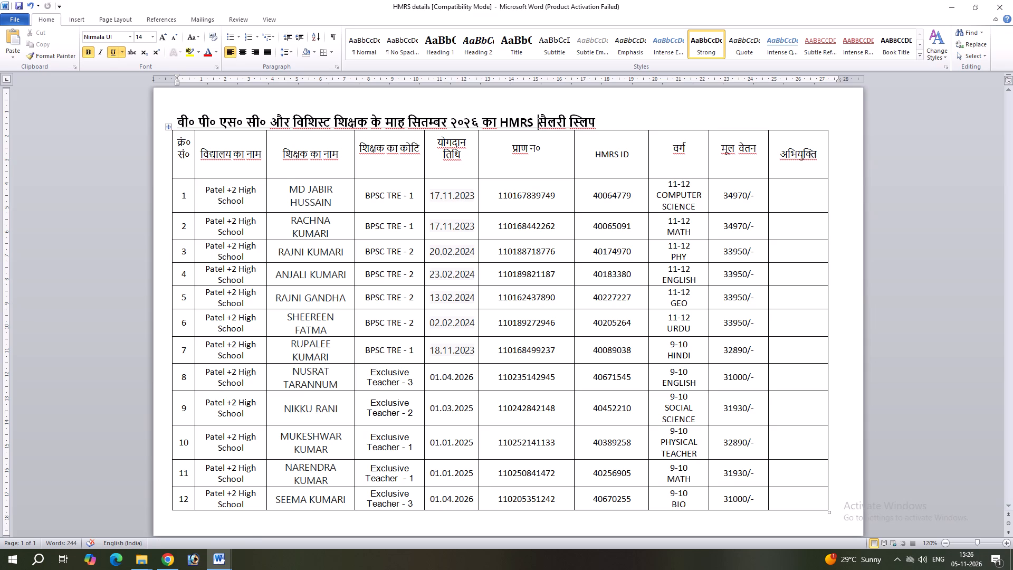
drag(385, 121, 592, 121)
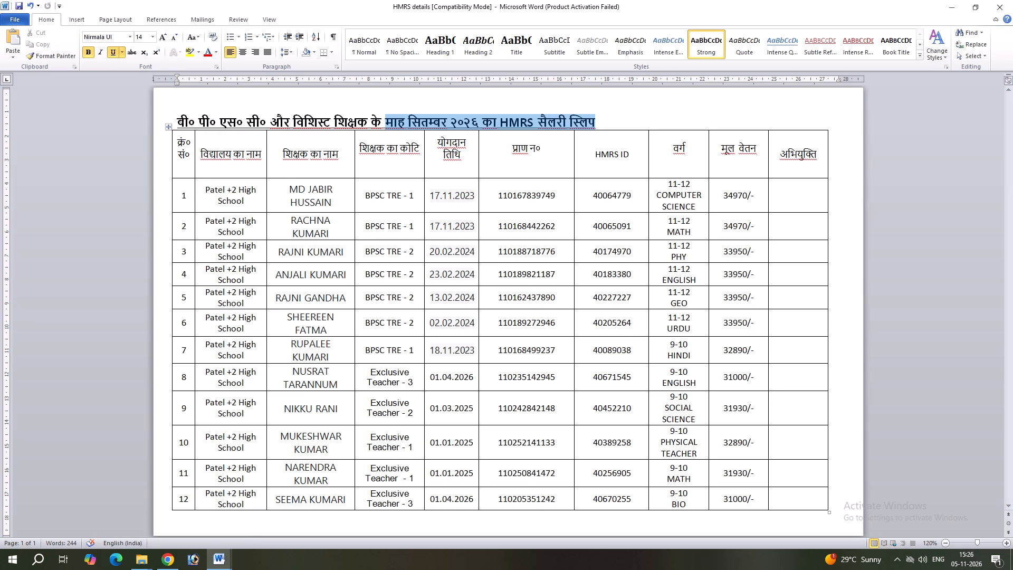
drag(592, 121, 596, 121)
key(ctrl+c)
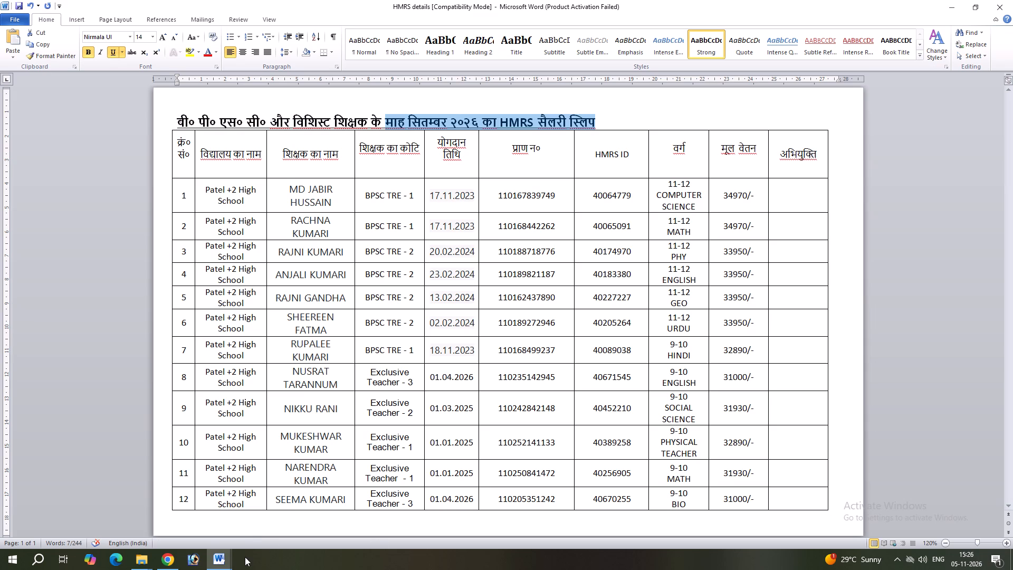
Return to Easy Hindi Typing in Chrome and select the wording starting at पदस्थापन विवरण in the paragraph's second line.
click(226, 561)
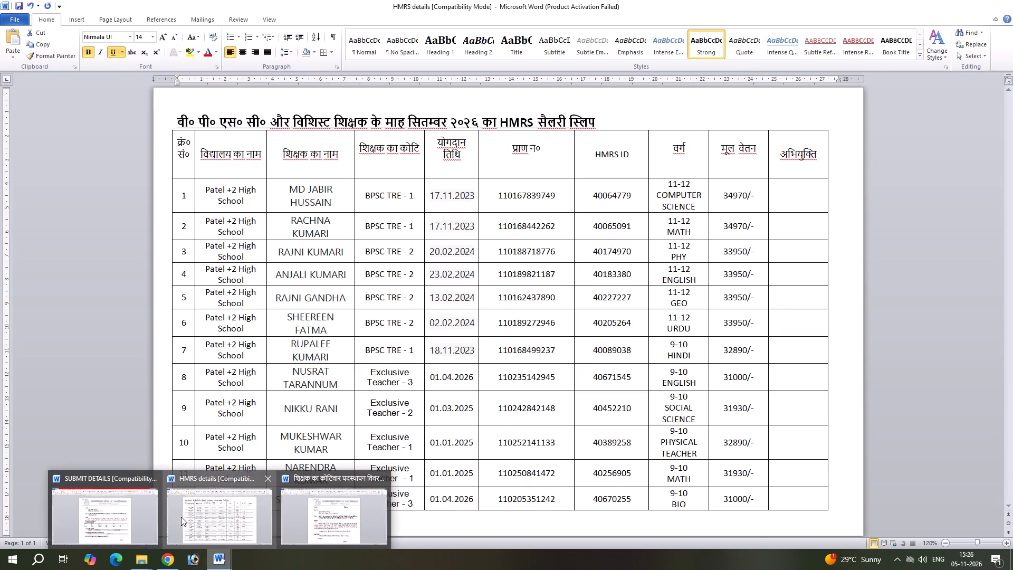
click(169, 555)
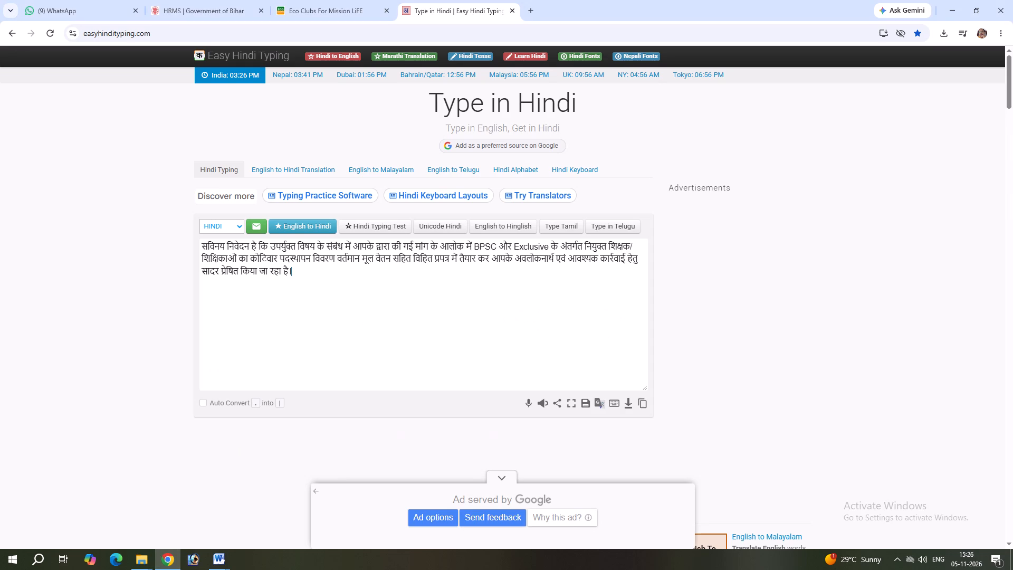
drag(562, 245, 646, 251)
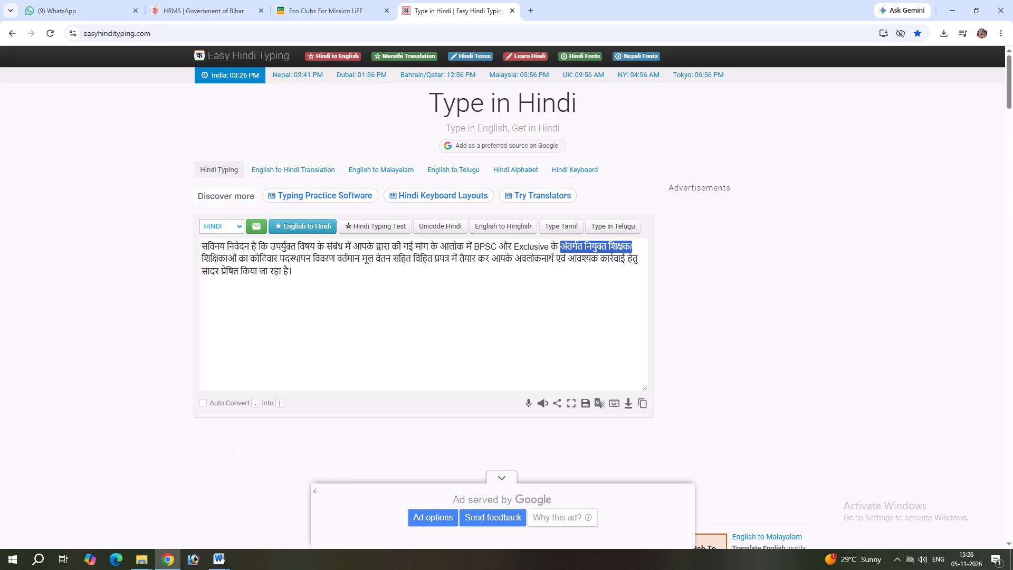
drag(646, 251, 429, 290)
click(290, 312)
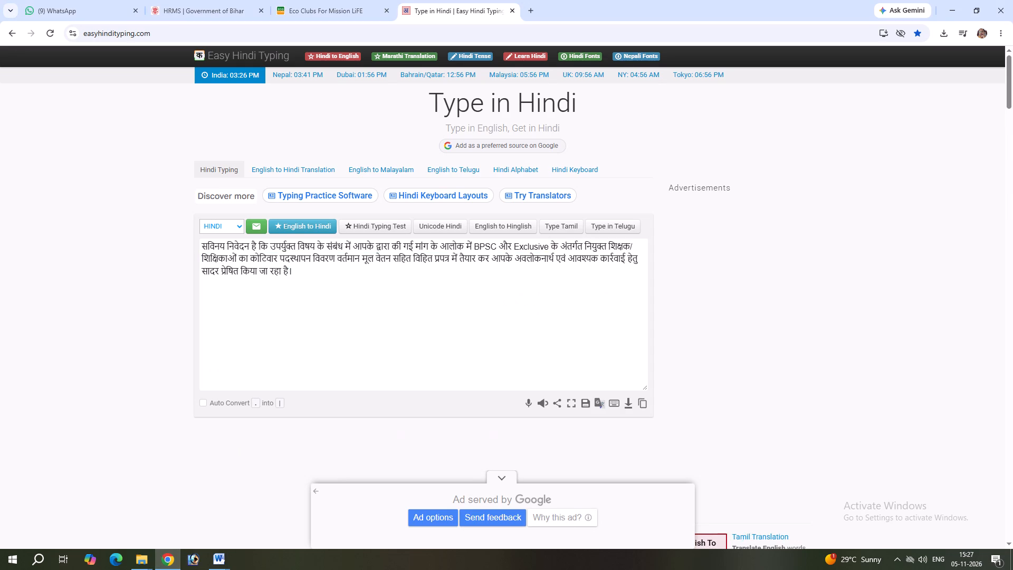
drag(281, 256, 353, 259)
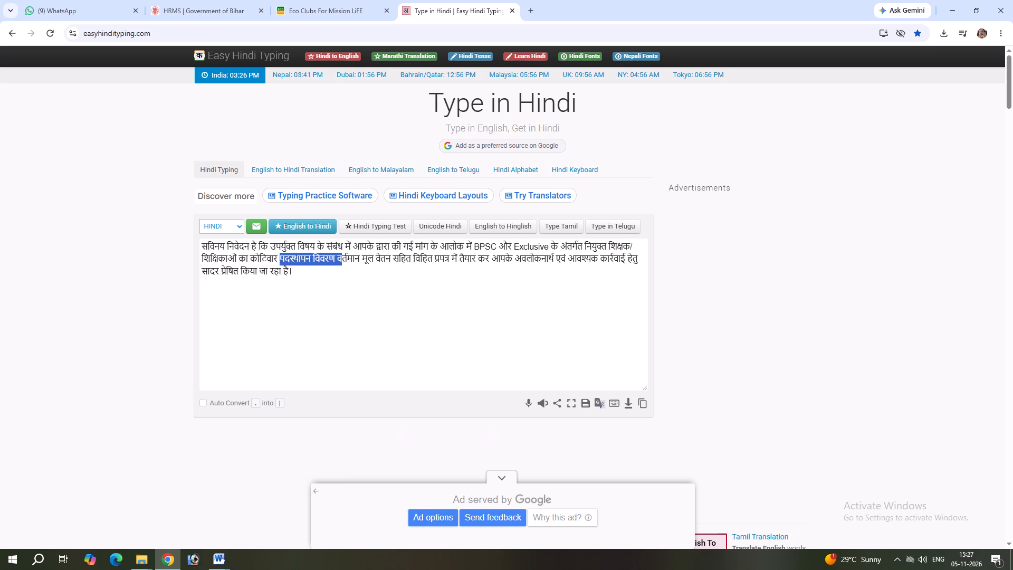
Extend the selection in the paragraph's second line to cover पदस्थापन विवरण वर्तमान मूल वेतन सहित.
drag(353, 259, 429, 256)
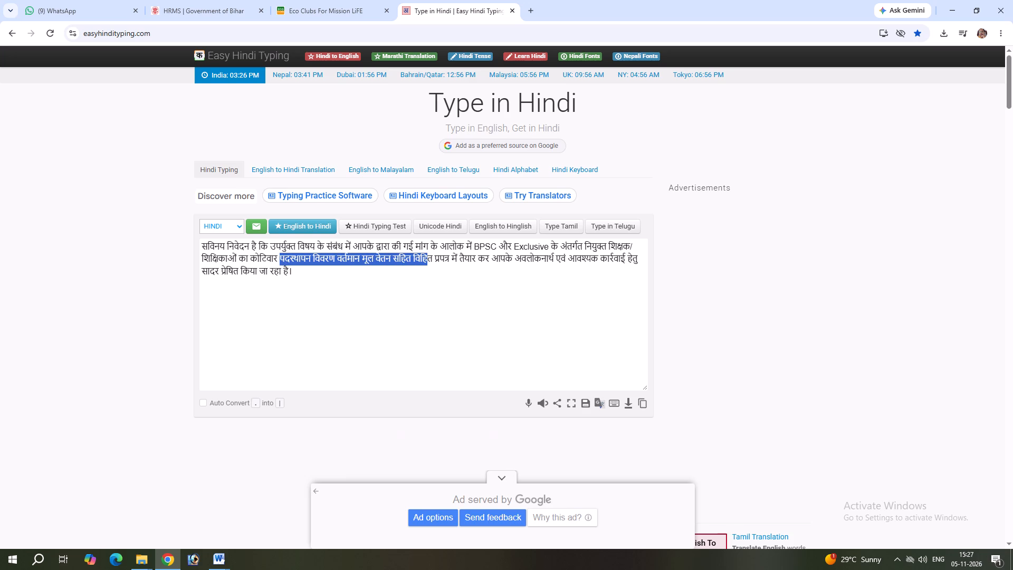
drag(429, 256, 412, 262)
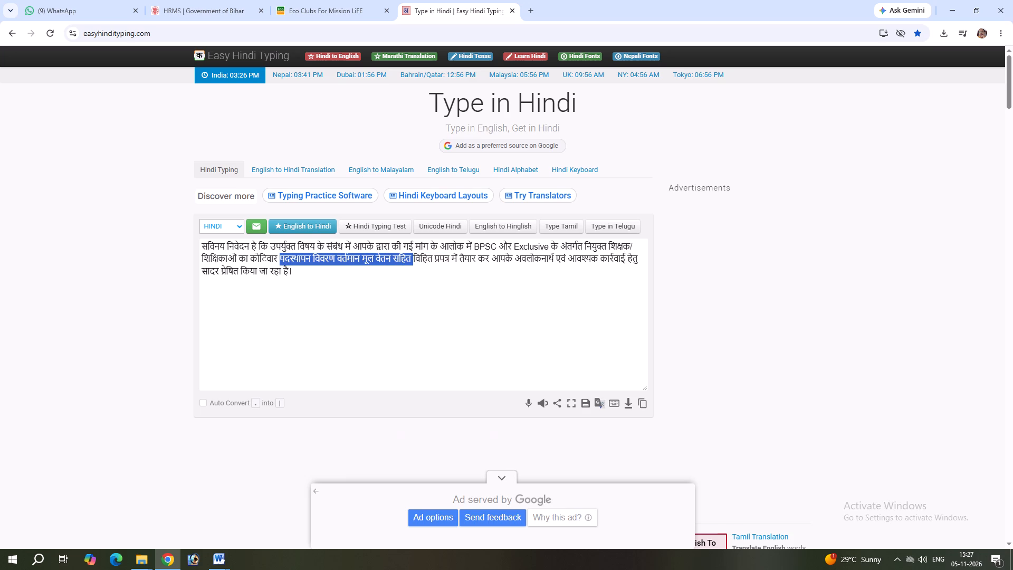
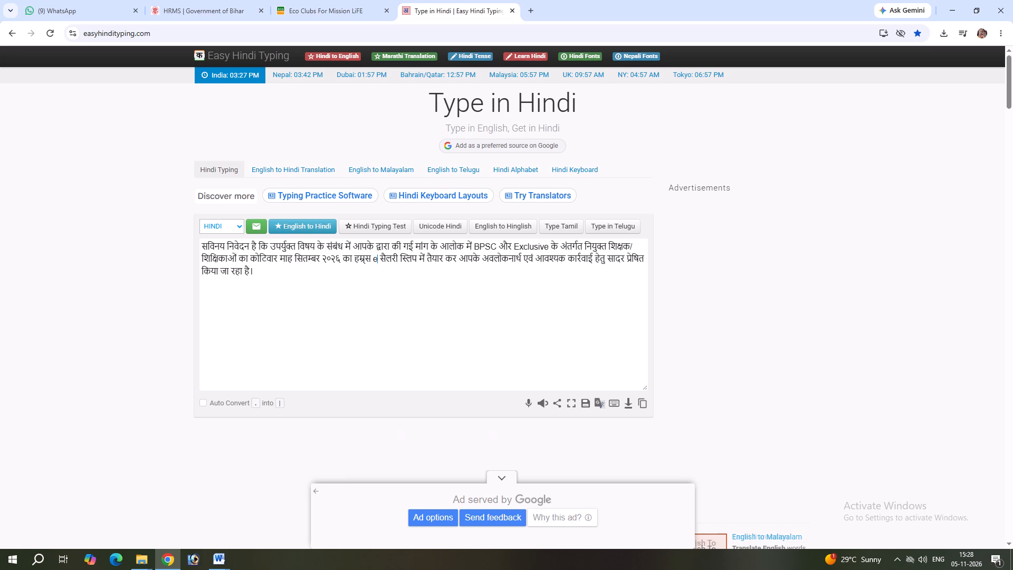
Continue the Latin-letter wording before सैलरी स्लिप in the paragraph's second line with MP, so it reads eMP.
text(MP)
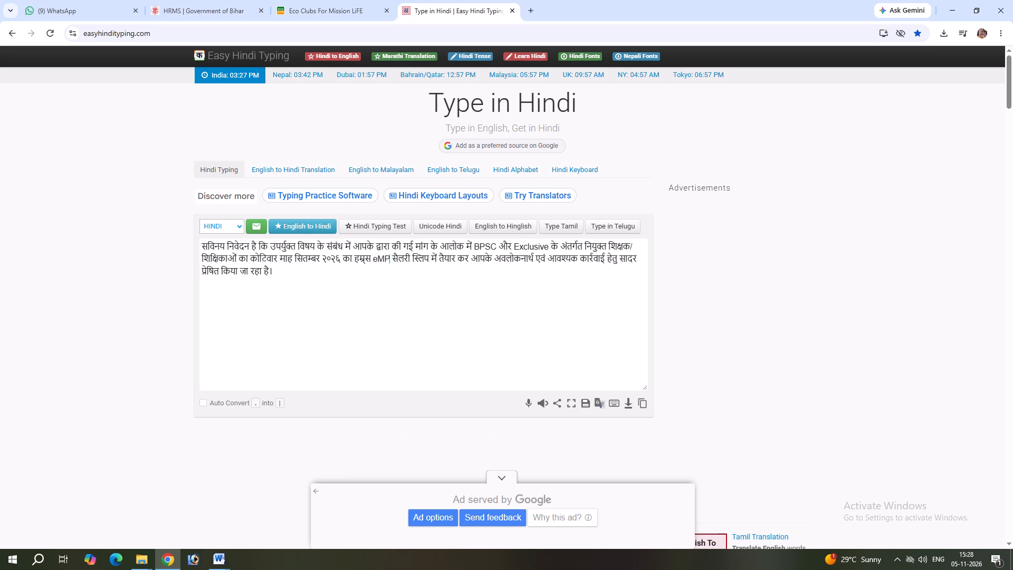
Restore the transliterated word before eMPL in the paragraph's second line to the English HMRS.
key(l)
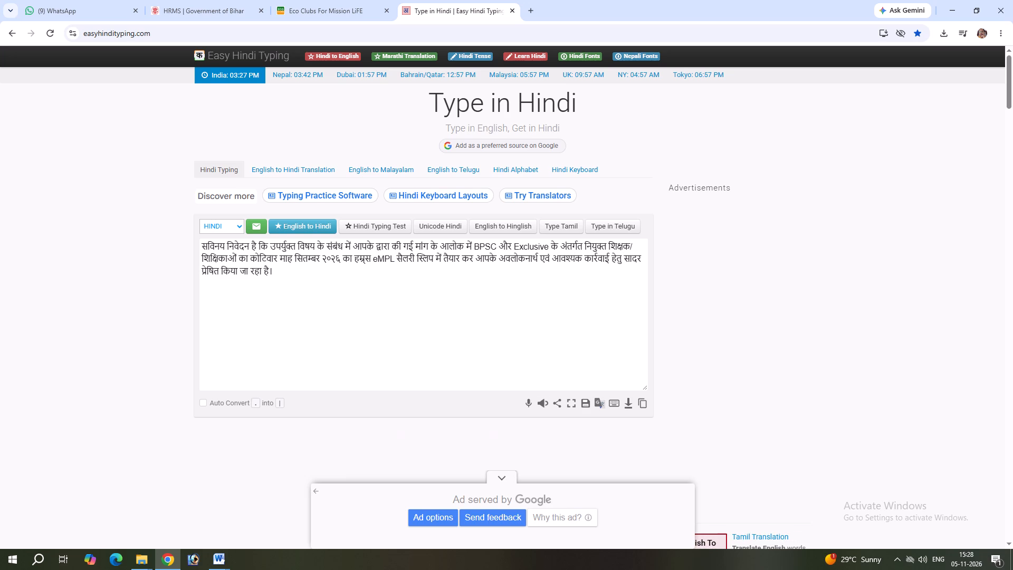
click(359, 258)
click(368, 336)
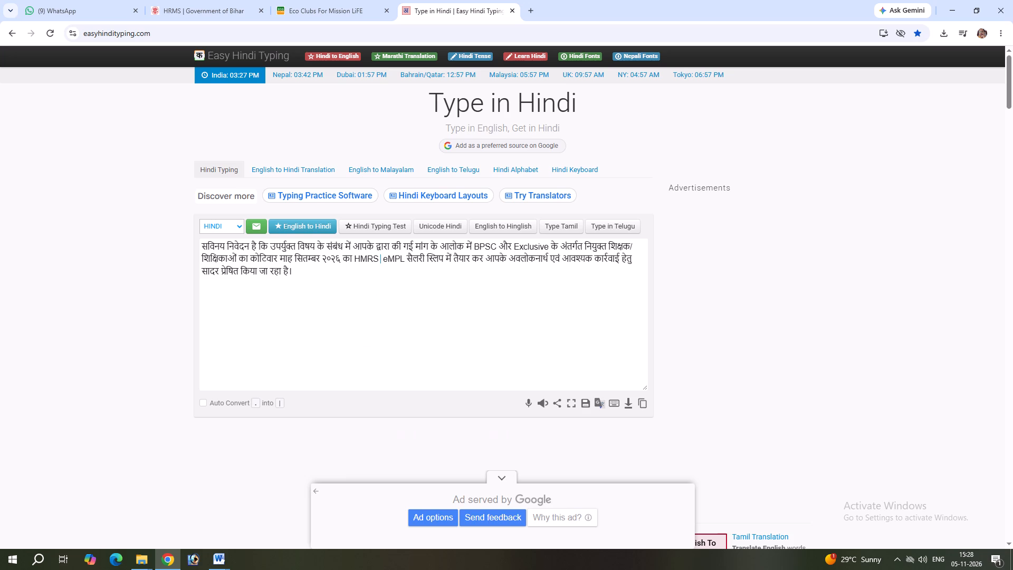
Replace eMPL after HMRS in the second line with Employee Details.
click(394, 259)
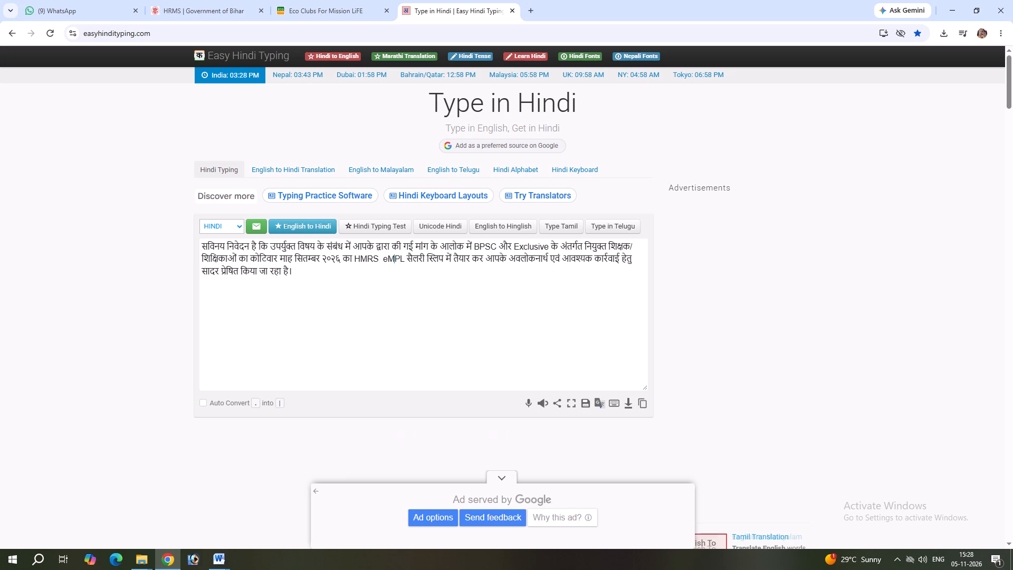
key(BackSpace)
key(BackSpace)
key(Delete)
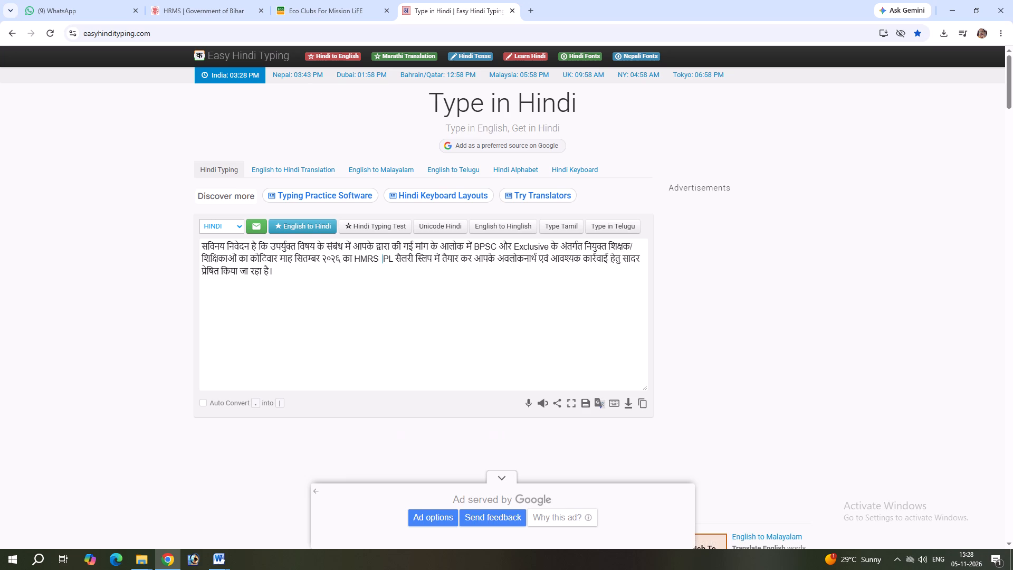
key(Delete)
key(Left)
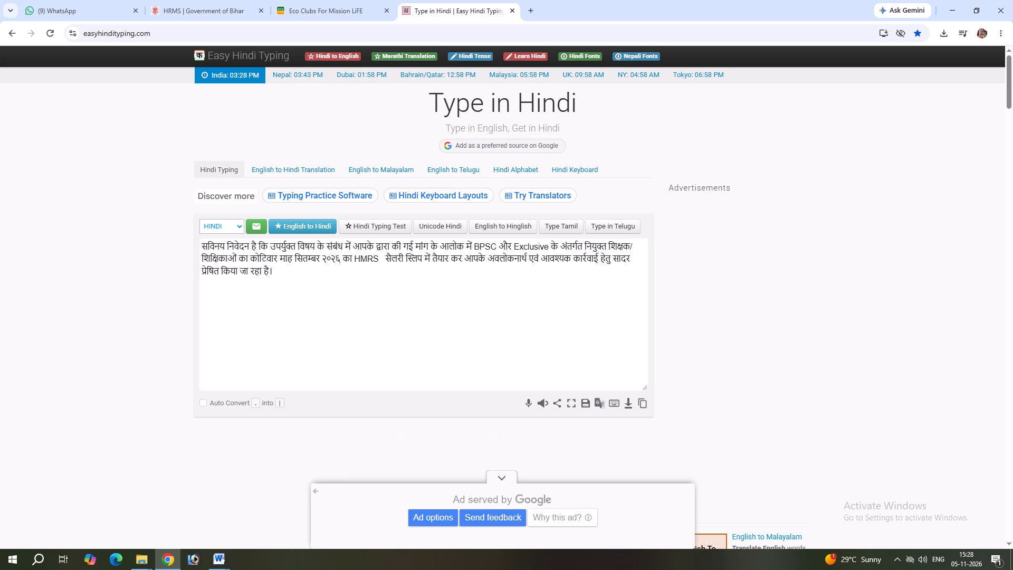
key(shift+e)
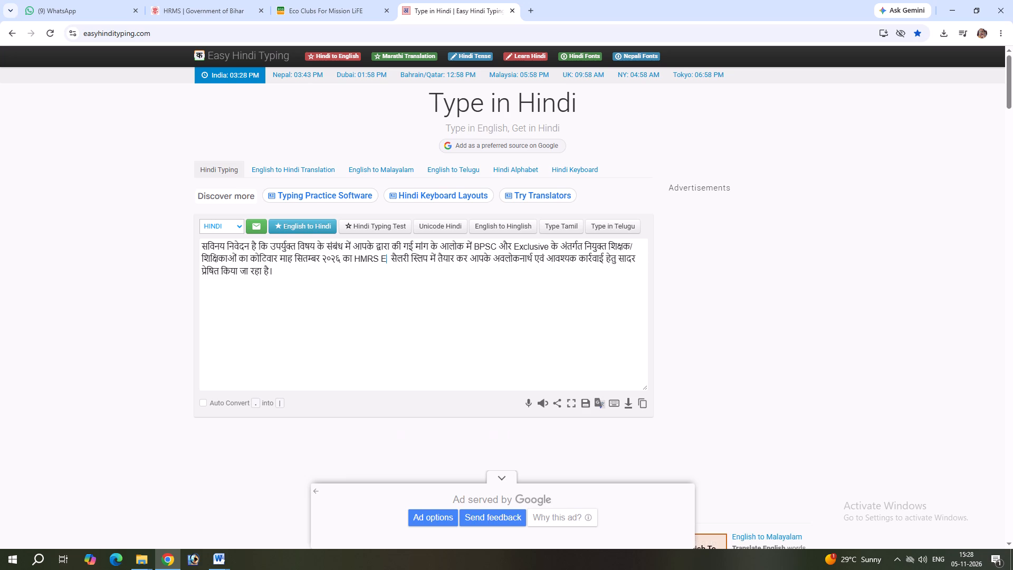
key(m)
text(plo)
key(y)
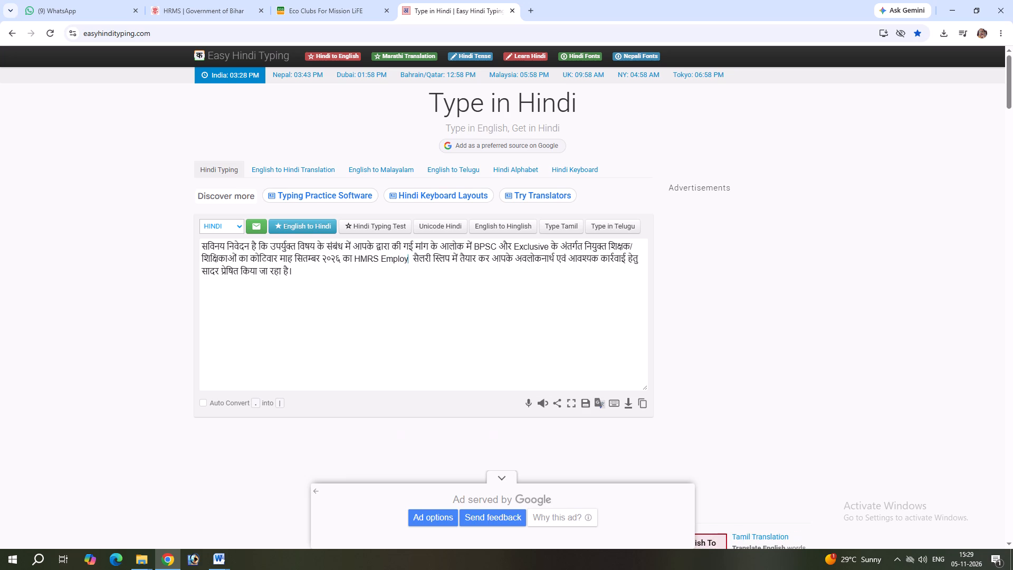
text(ee)
key(space)
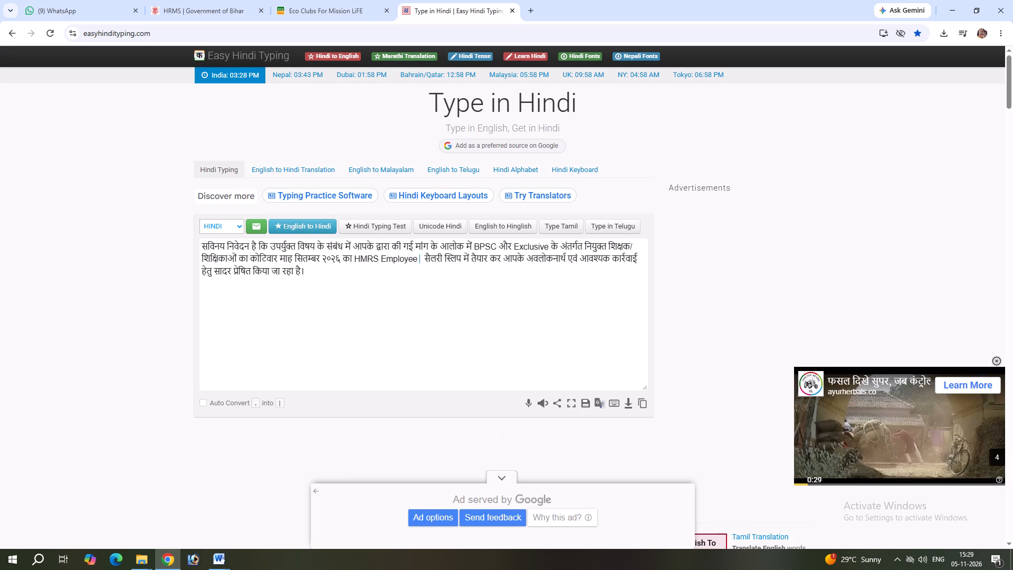
text(Details)
key(space)
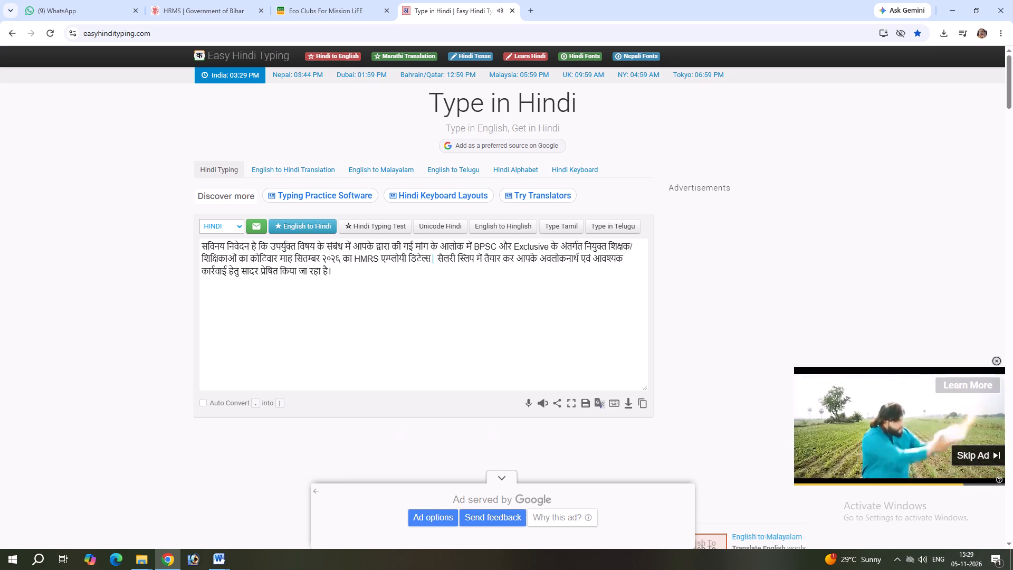
Switch the transliterated words एम्प्लोयी and डिटेल्स back to English as Employee and Details.
click(396, 256)
click(400, 337)
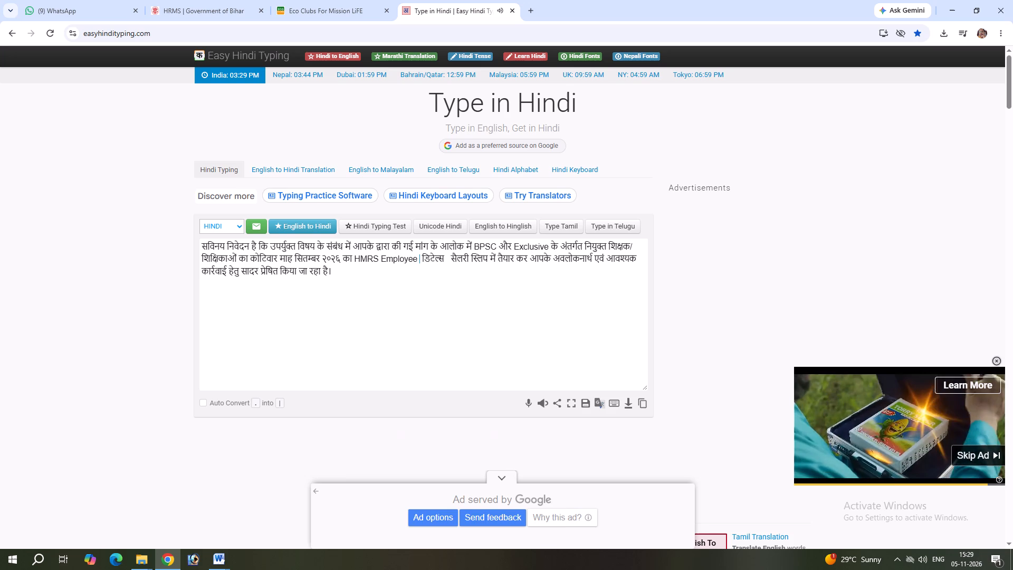
click(431, 260)
click(445, 337)
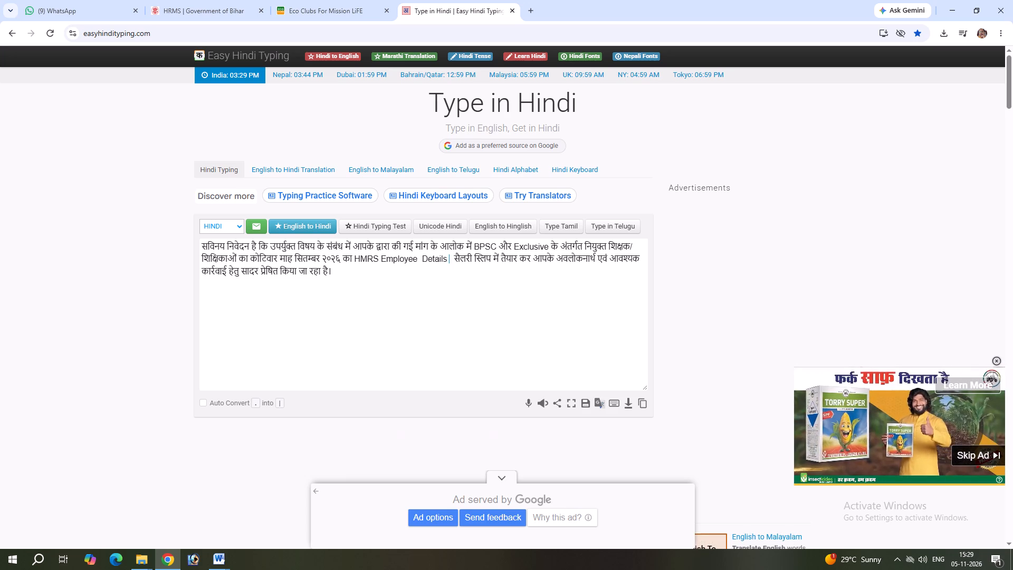
Move HMRS Employee Details from before सैलरी स्लिप to replace the word कोटिवार in the second line.
drag(355, 255, 449, 256)
key(ctrl+x)
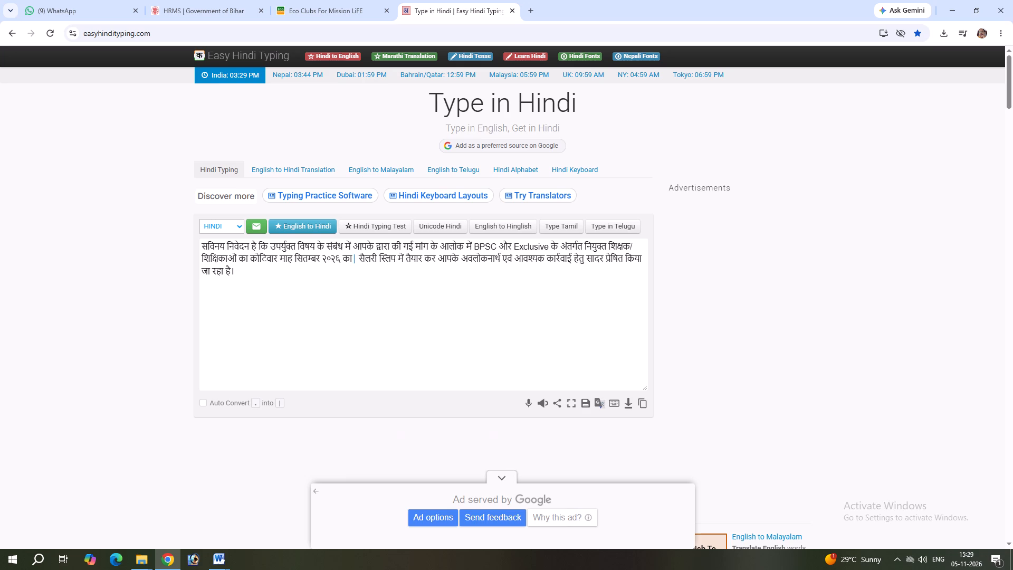
click(278, 255)
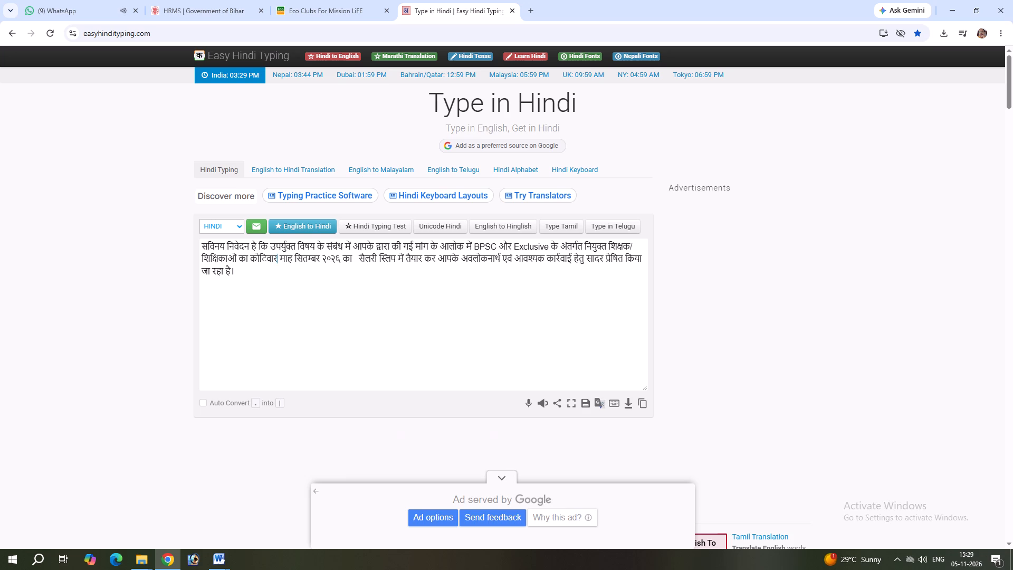
drag(253, 256, 262, 258)
drag(262, 258, 277, 260)
key(ctrl+v)
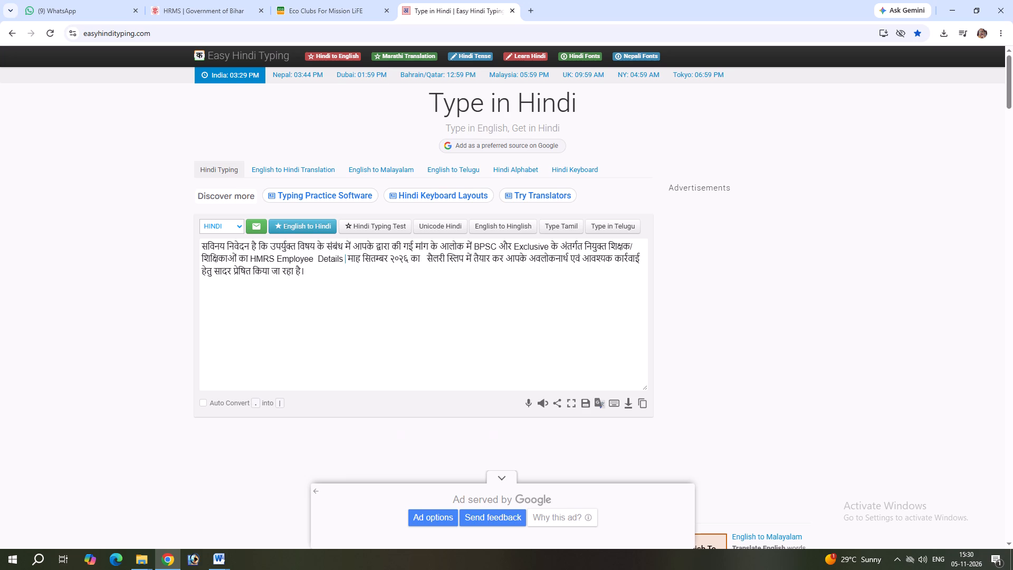
Insert से पिछले between HMRS Employee Details and माह सितम्बर २०२६.
text(se)
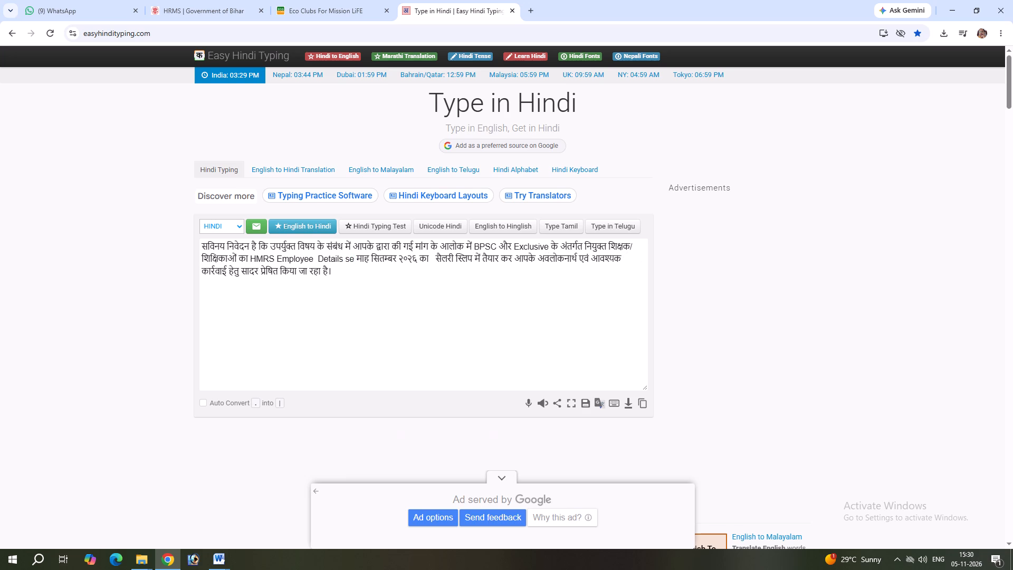
key(space)
text(pi)
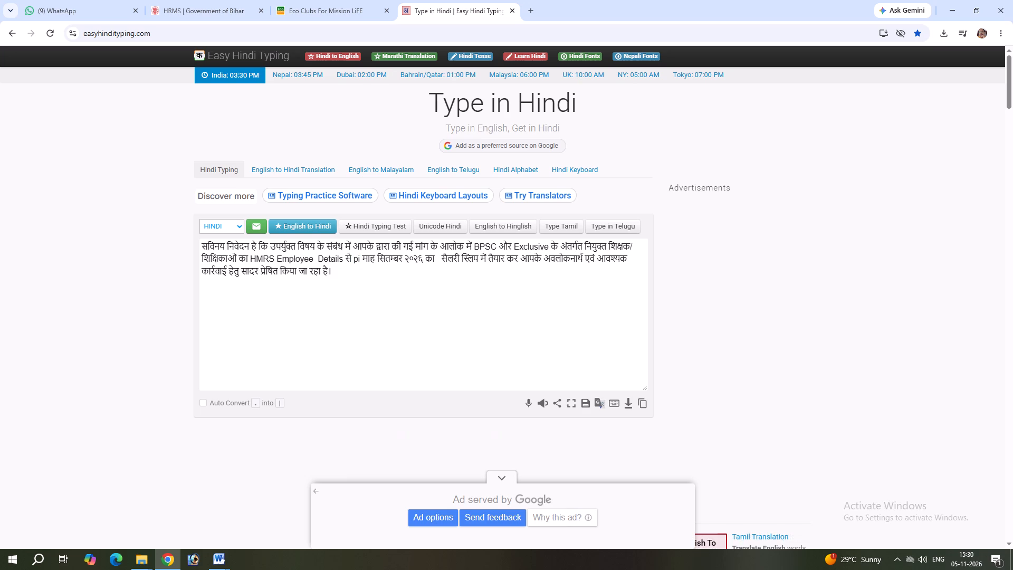
text(chle)
key(space)
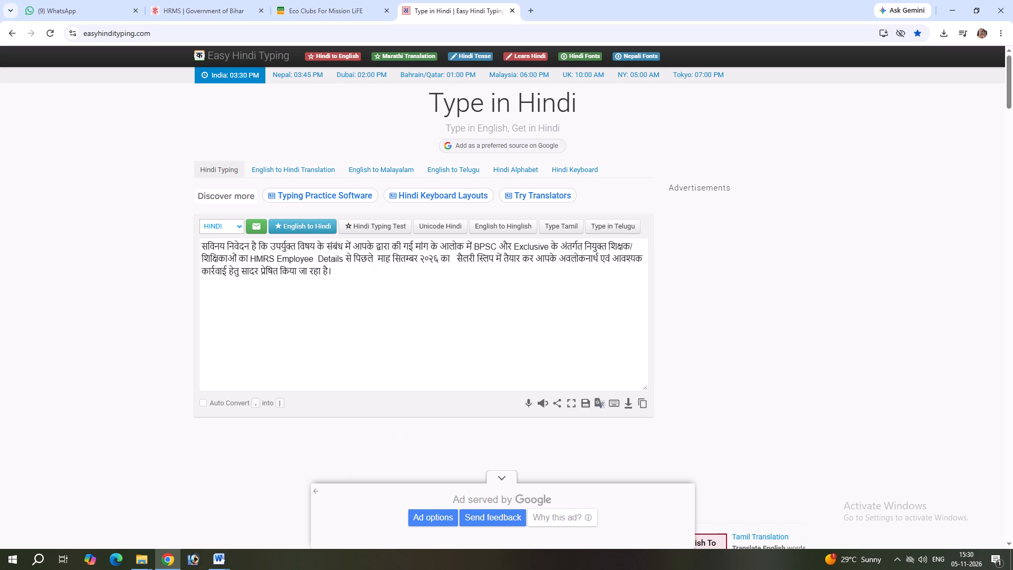
key(Delete)
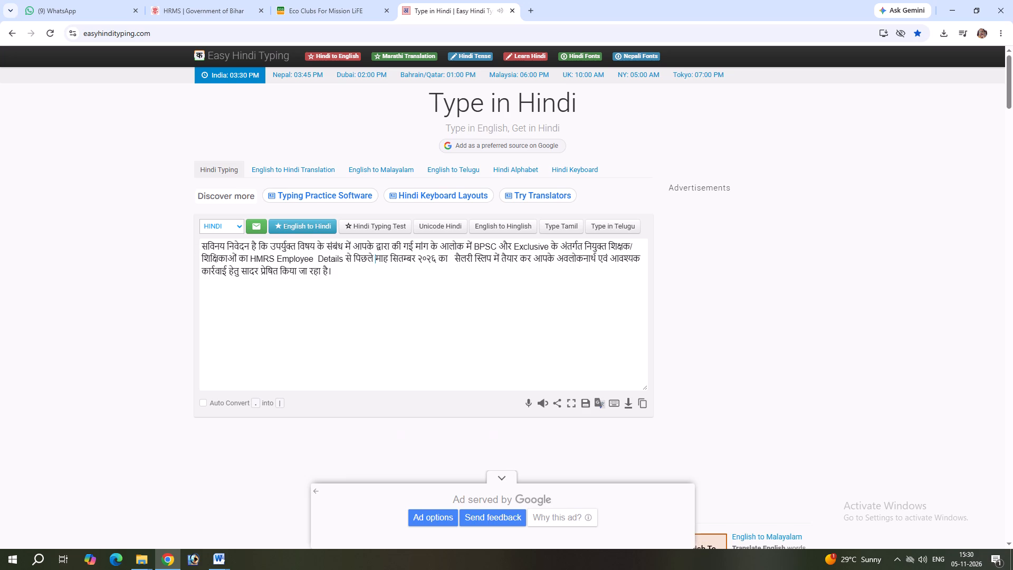
Move the finished paragraph into the SUBMIT DETAILS Word letter, replacing the old body and tables between महाशय and भवदीया.
drag(203, 245, 298, 294)
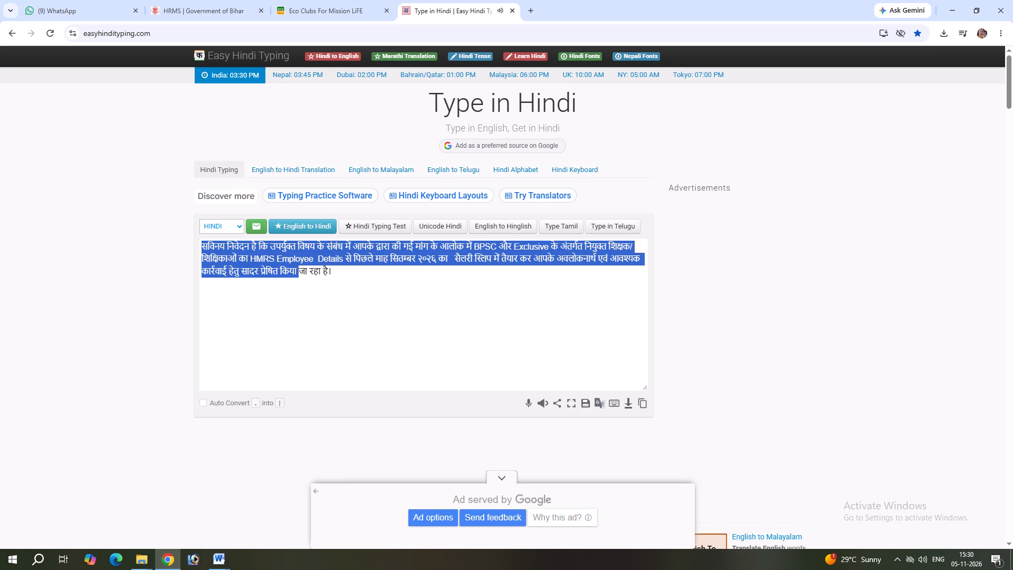
drag(298, 294, 386, 286)
key(ctrl+x)
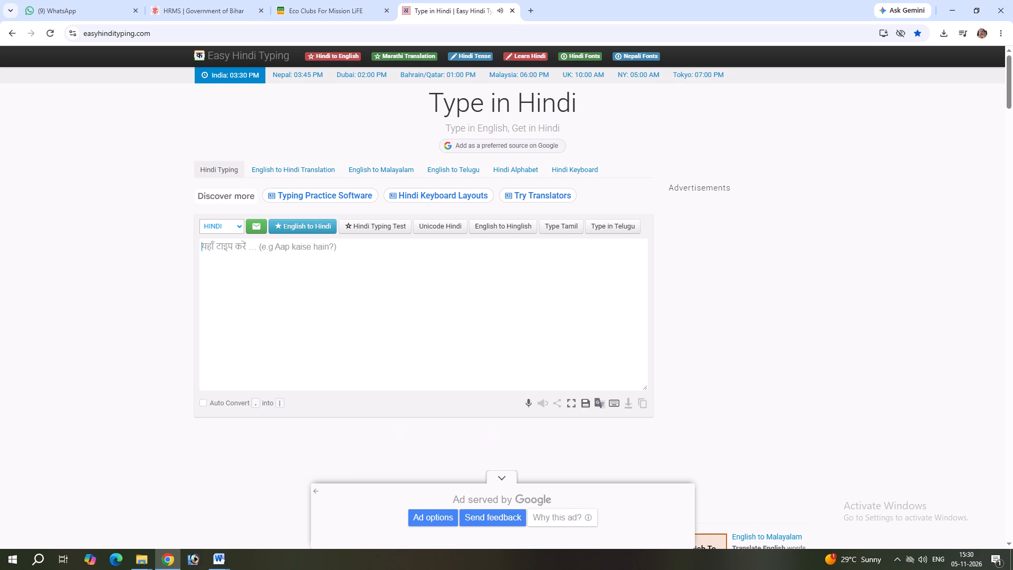
click(221, 554)
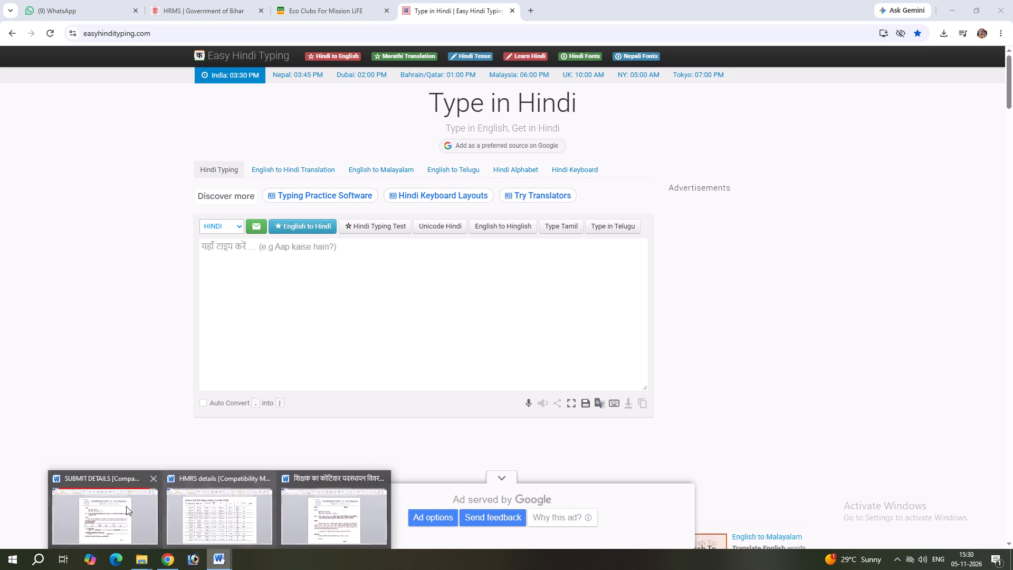
click(118, 509)
drag(346, 300, 408, 347)
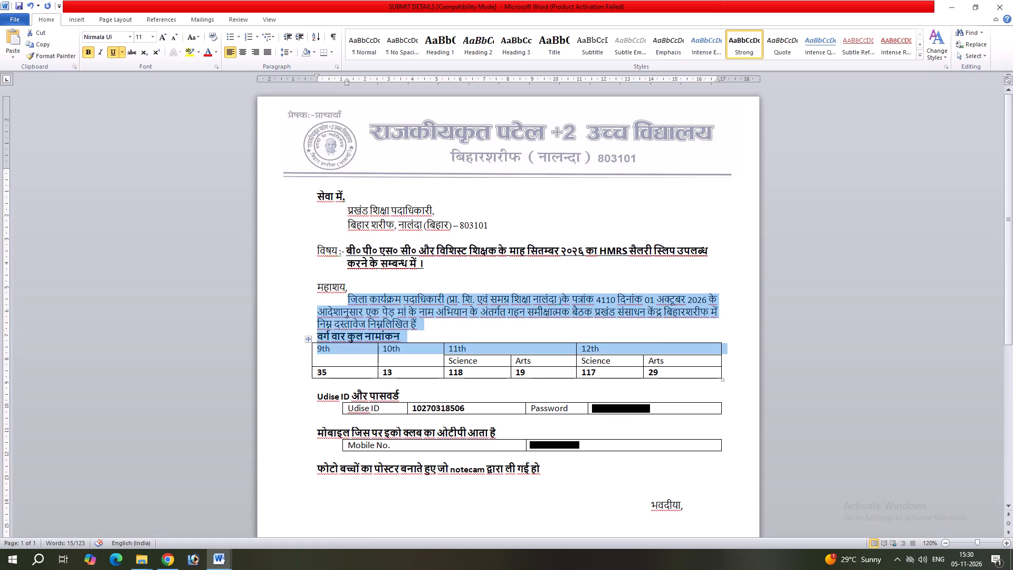
drag(408, 347, 553, 474)
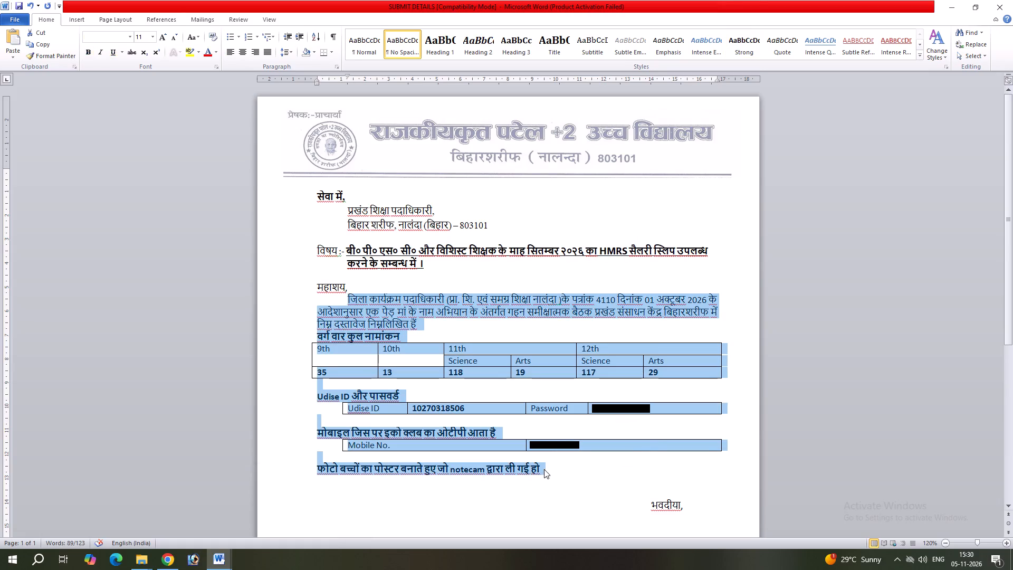
key(ctrl+v)
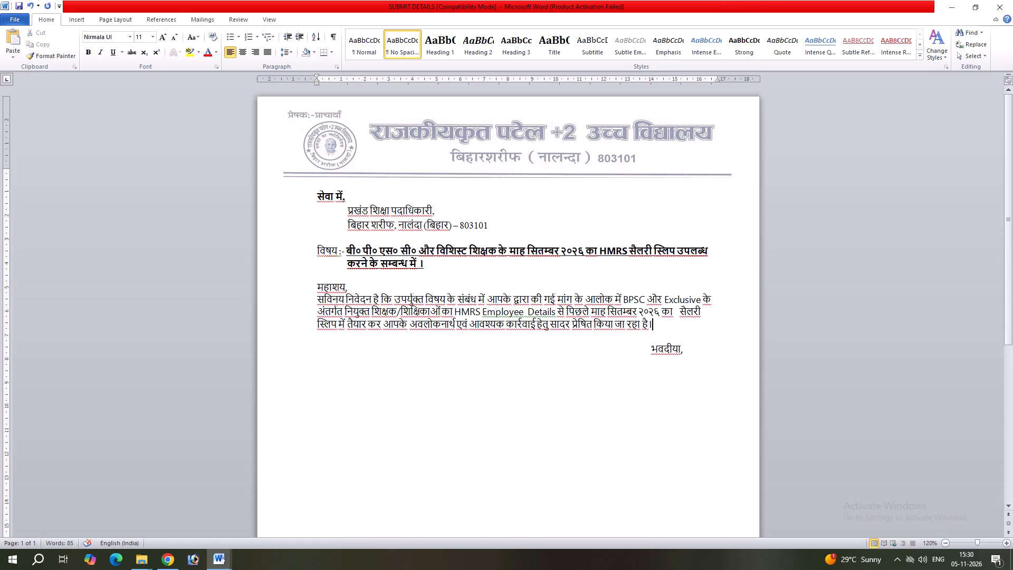
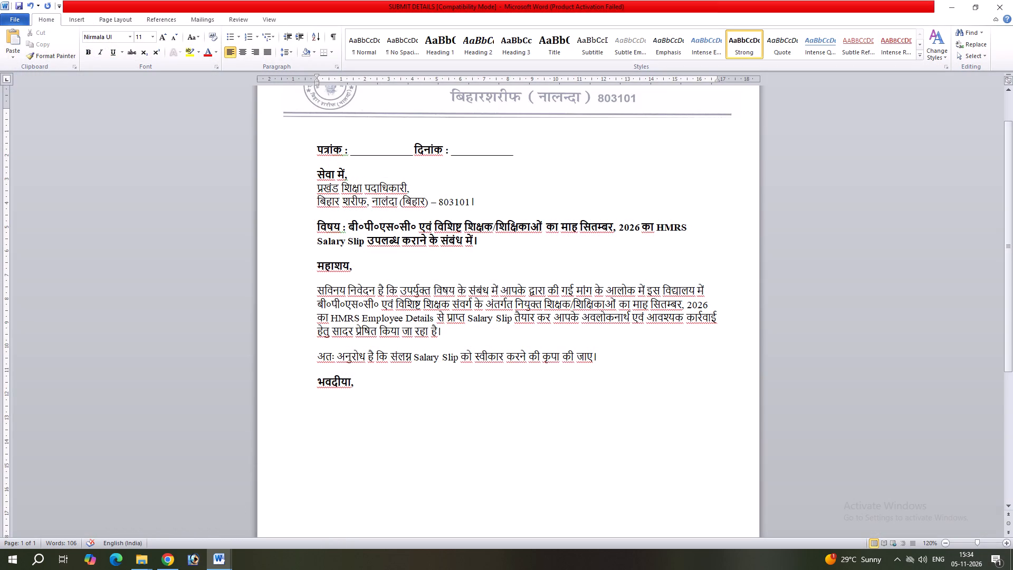
key(ctrl+v)
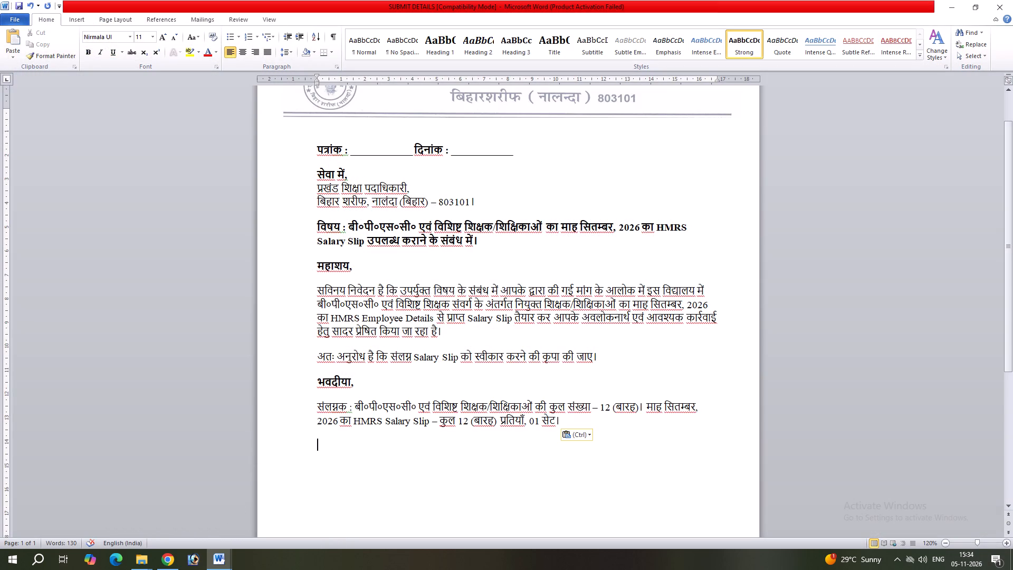
Break the enclosure text onto its own line after संलग्नक : and apply the No Spacing style to both lines.
click(355, 404)
key(Return)
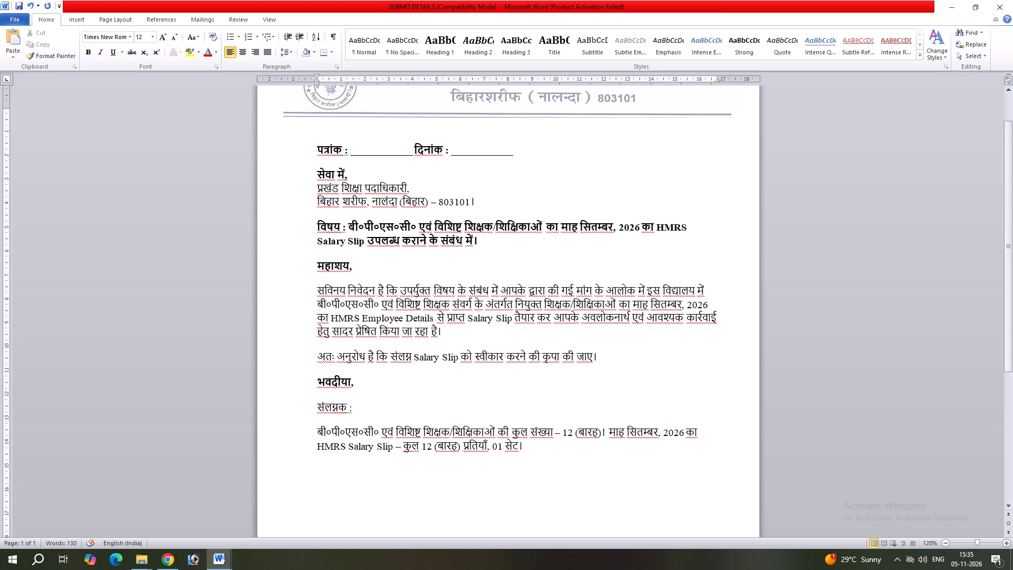
drag(353, 409, 361, 426)
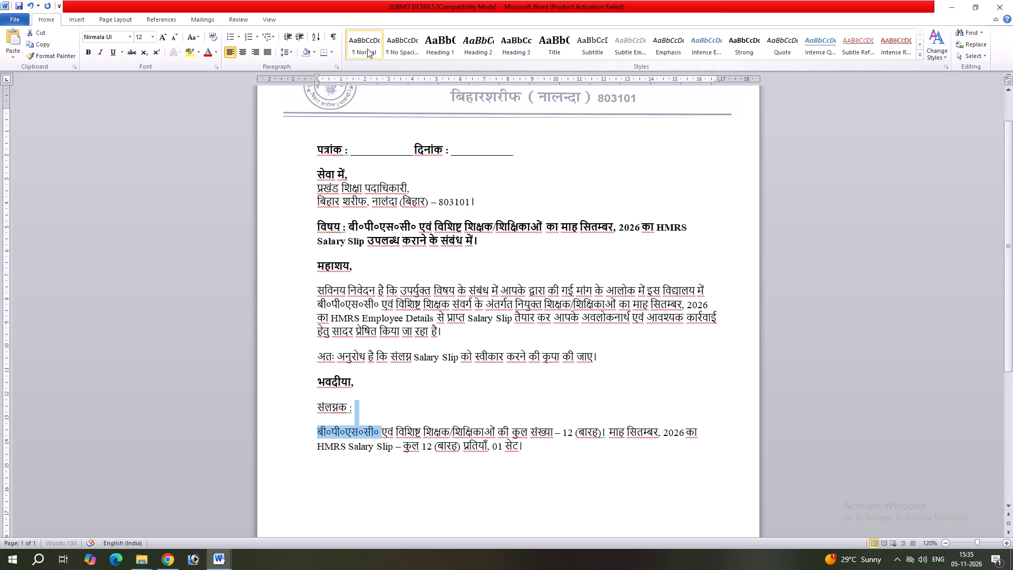
click(388, 42)
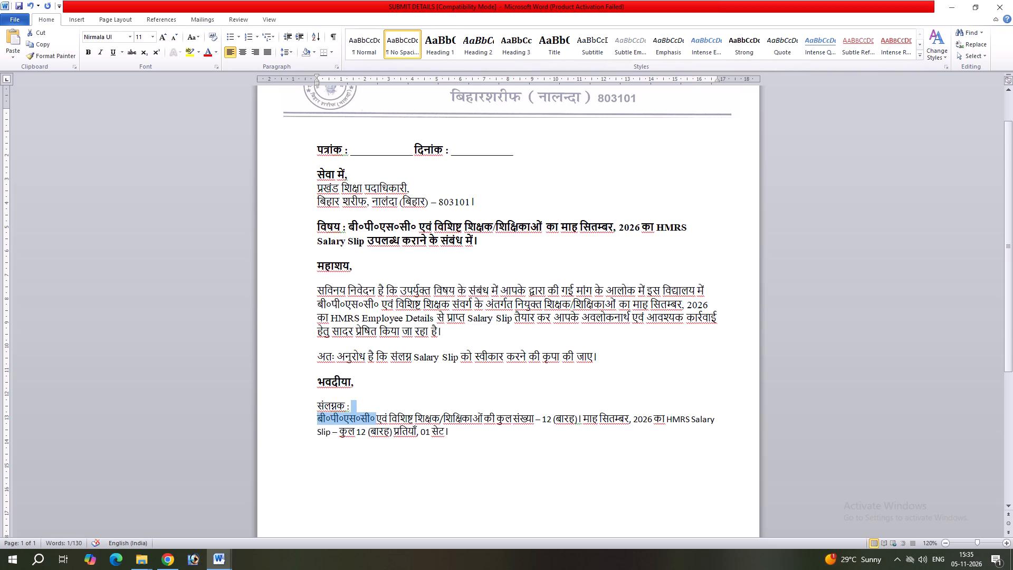
click(487, 443)
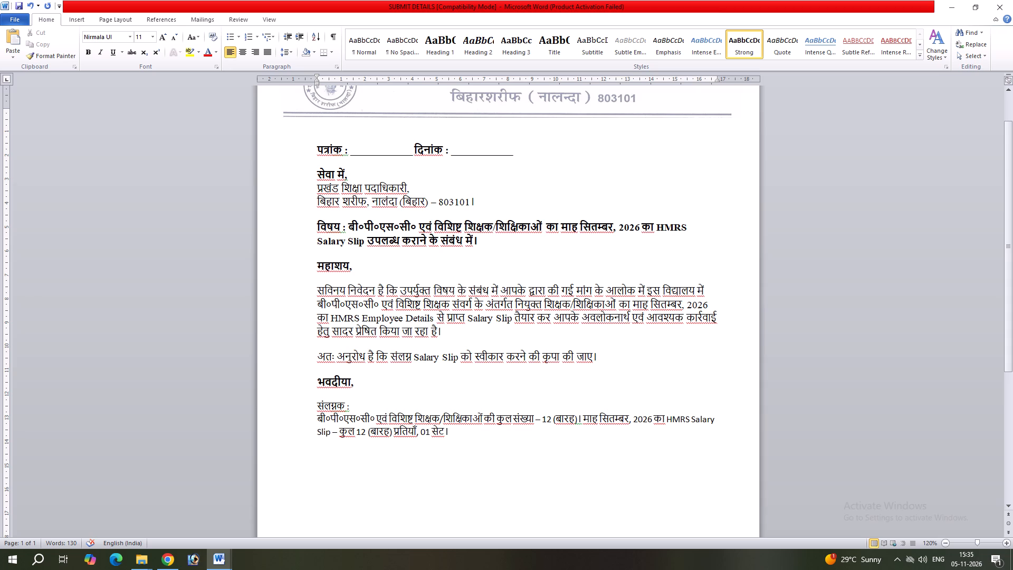
In the enclosure line, delete the danda after 12 (बारह) and insert a spaced hyphen between माह and सितम्बर.
click(578, 418)
key(Delete)
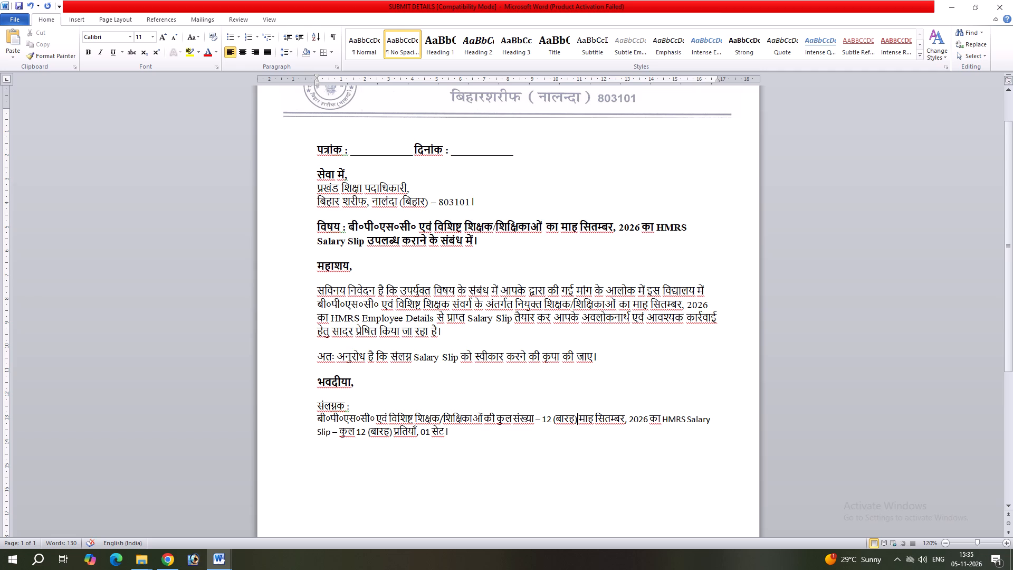
click(595, 416)
key(BackSpace)
key(space)
text(-)
key(space)
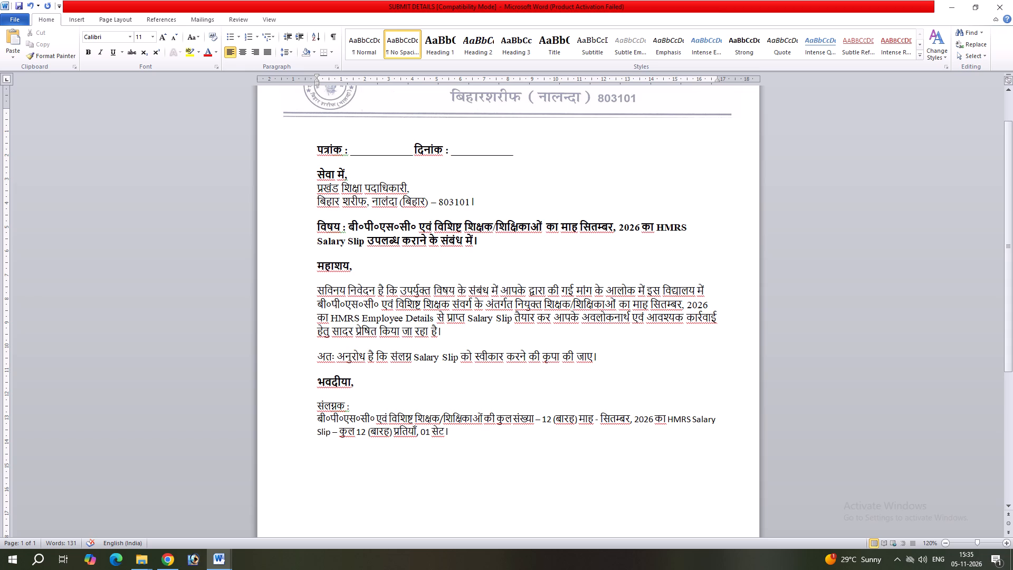
Number the enclosure line as i) and reduce its hanging indent so the wrapped line aligns with the text above.
click(319, 417)
click(318, 417)
key(i)
text())
key(space)
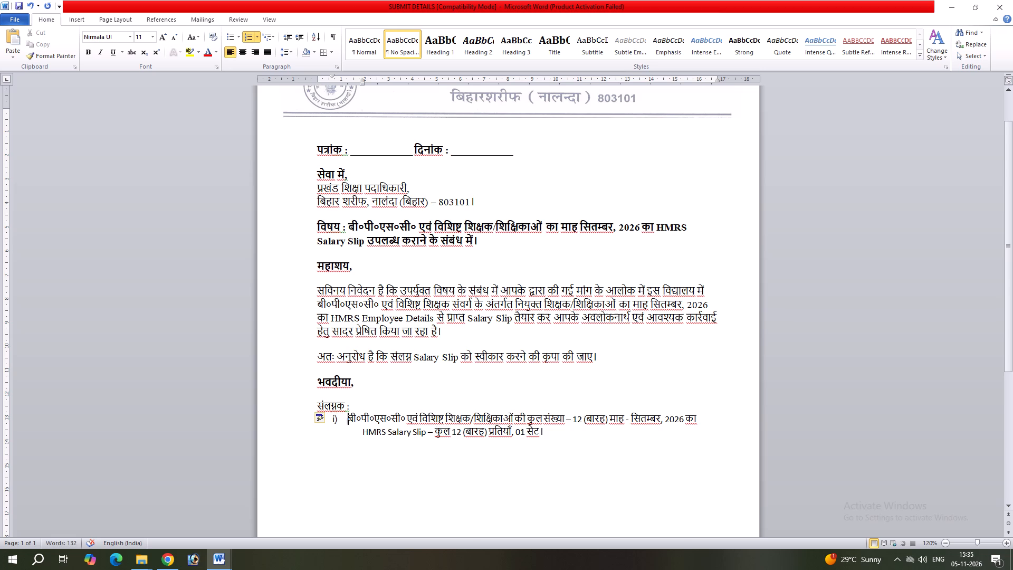
click(360, 429)
drag(361, 80, 358, 80)
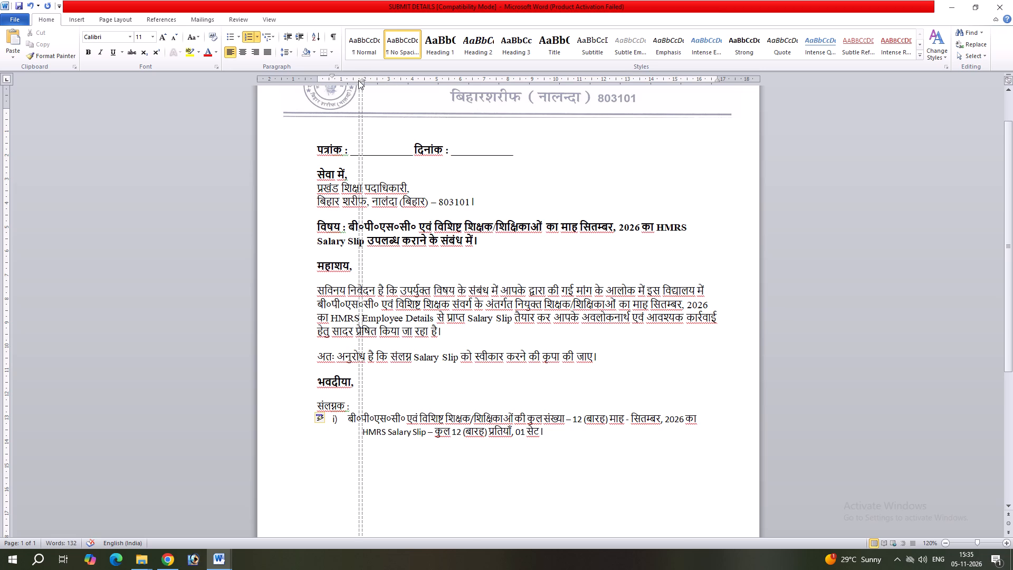
drag(358, 80, 348, 81)
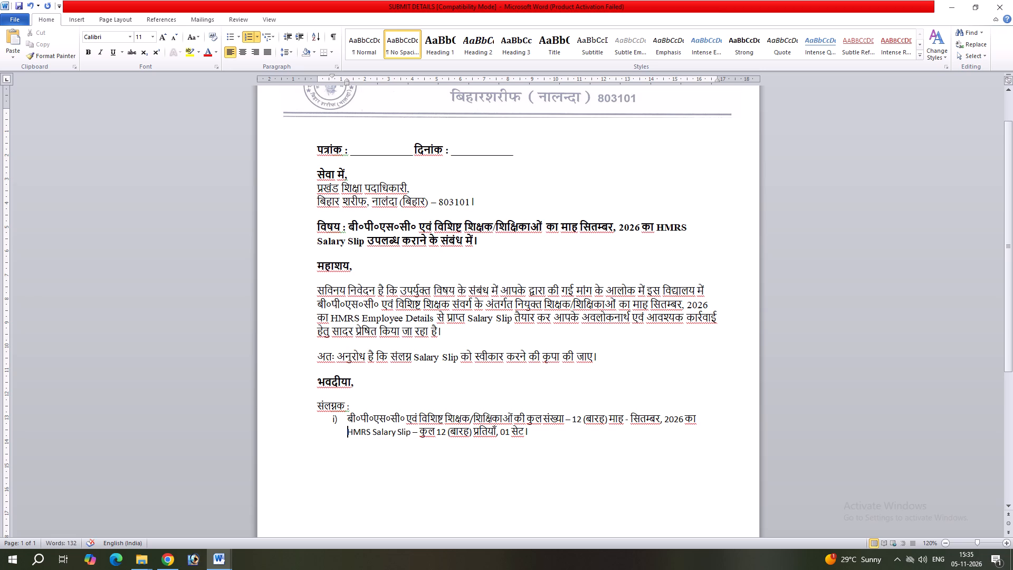
Set the font size of the entire letter to 13.
click(391, 458)
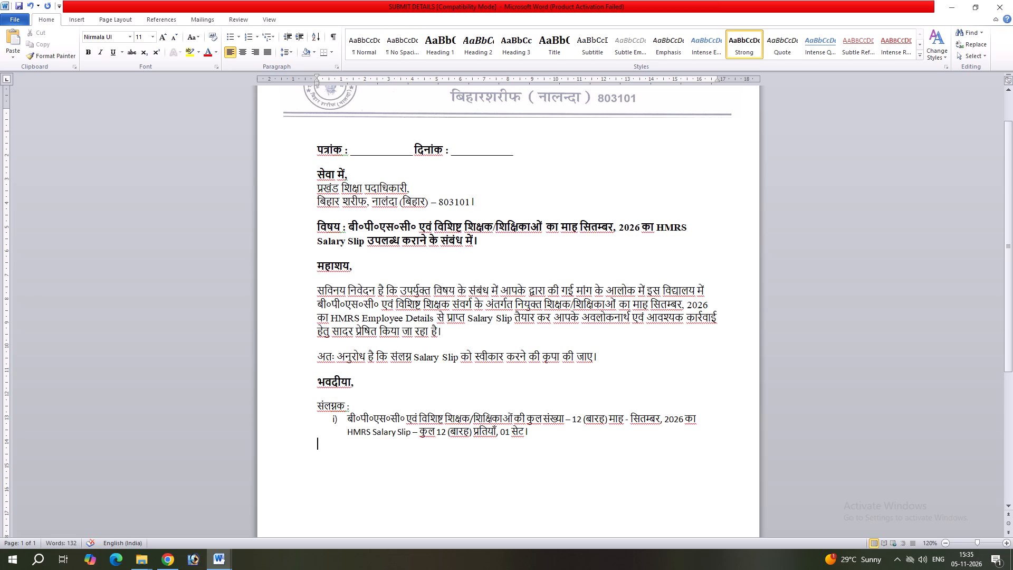
key(ctrl+a)
click(144, 36)
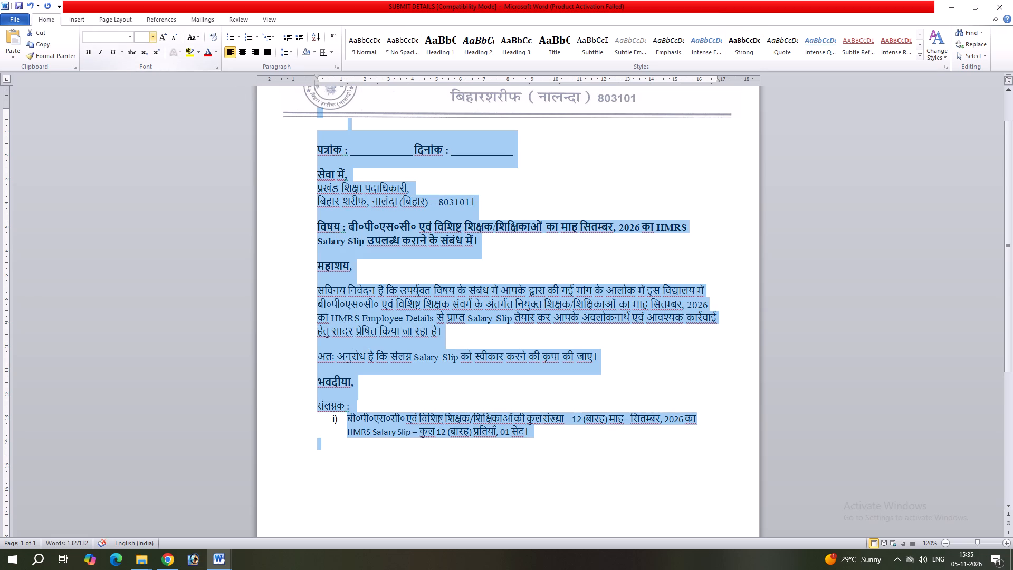
text(213)
key(Return)
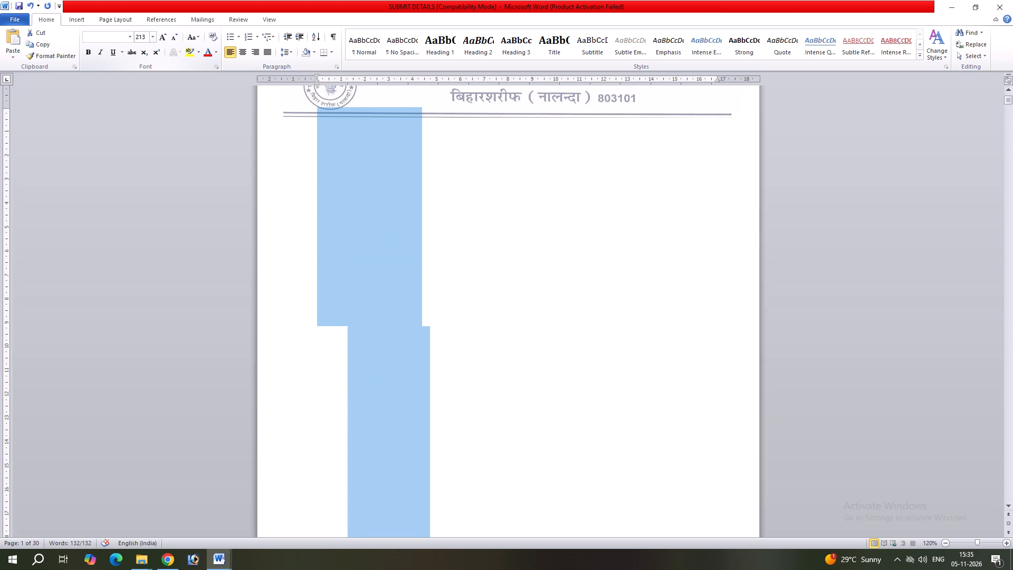
click(140, 34)
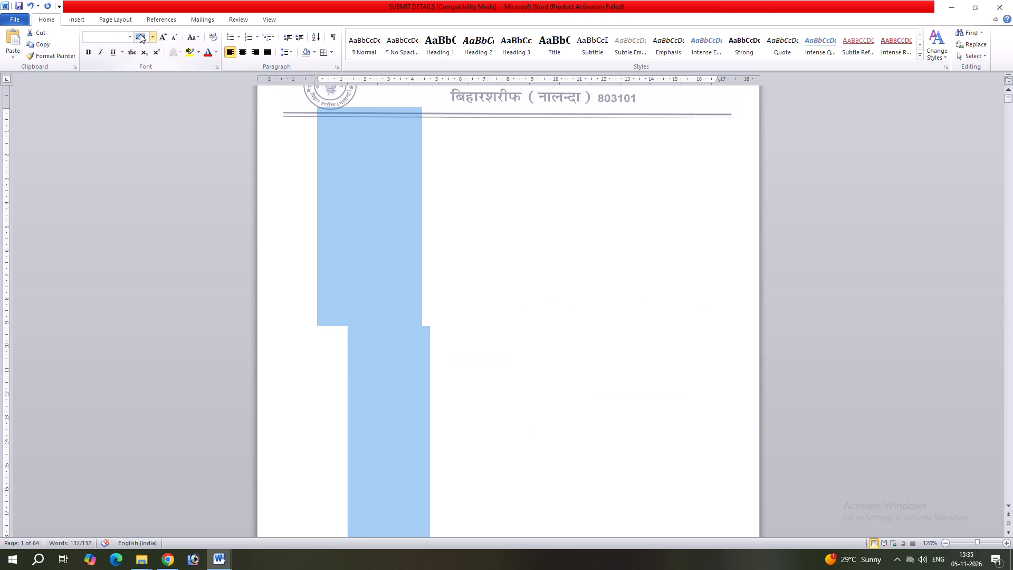
click(140, 35)
key(BackSpace)
key(Return)
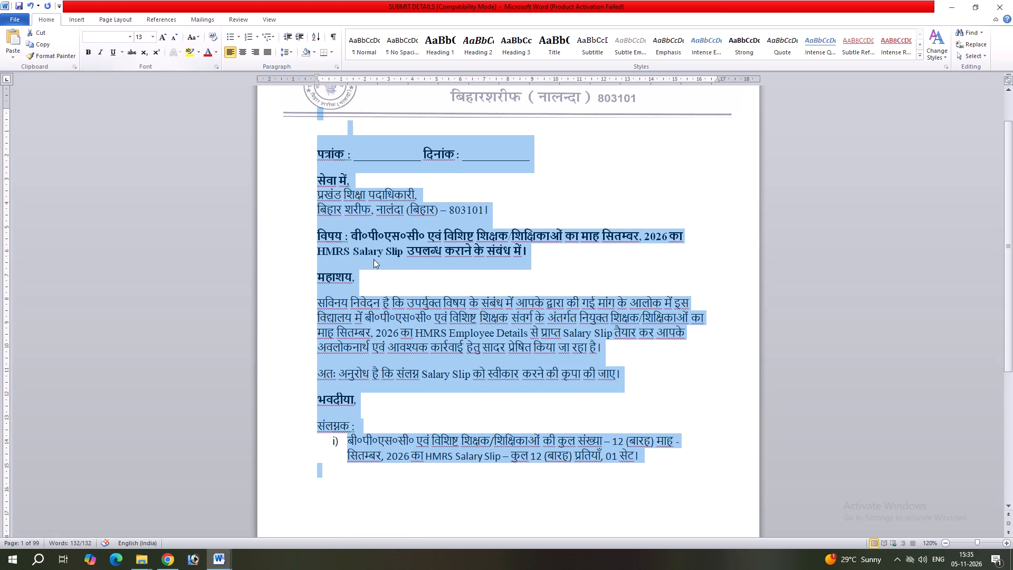
Set the line spacing of the entire letter to 1.15.
click(483, 319)
key(ctrl+a)
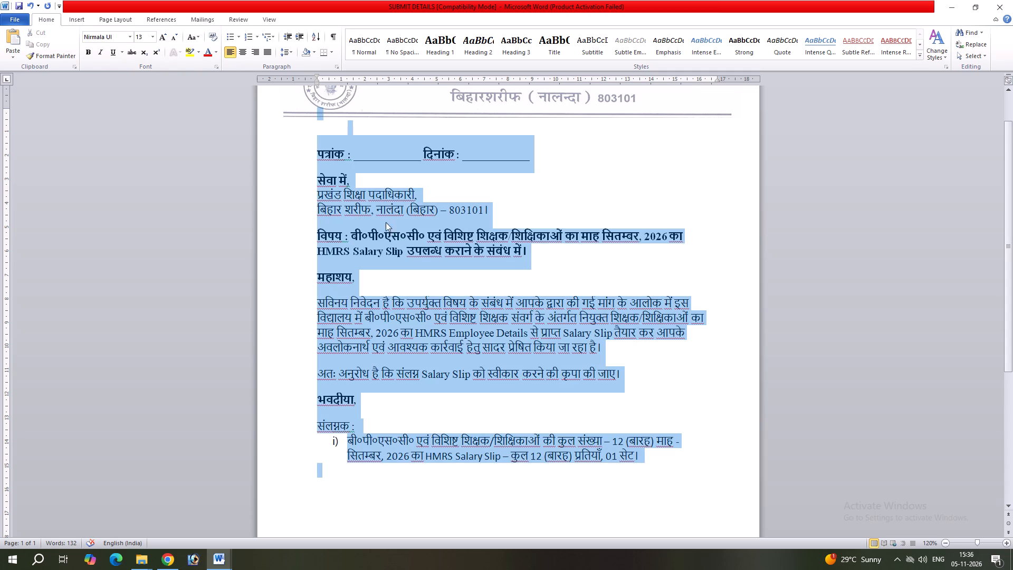
click(281, 50)
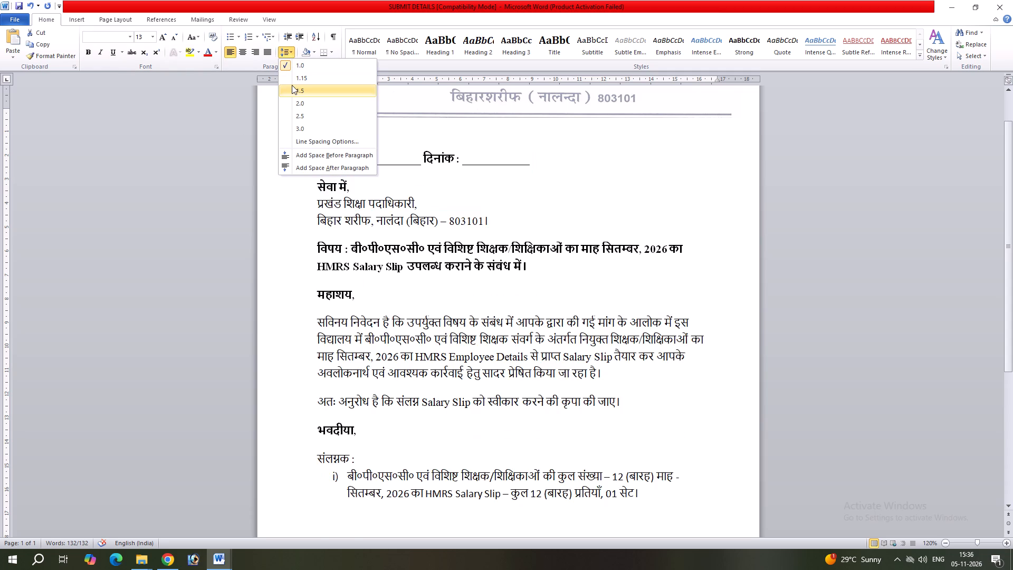
click(295, 77)
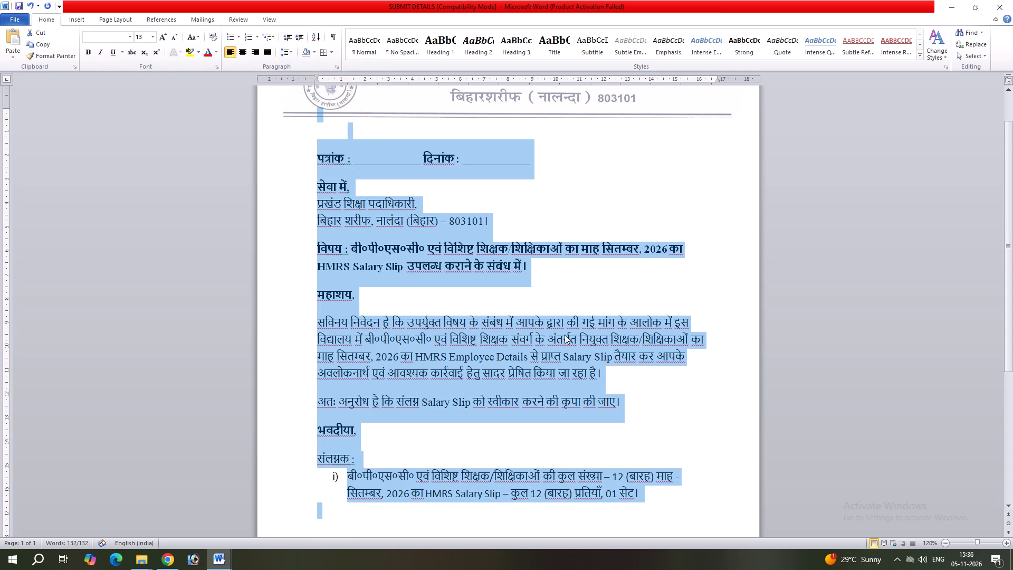
Justify the entire letter, but keep the सेवा में address block left-aligned.
click(265, 54)
click(501, 273)
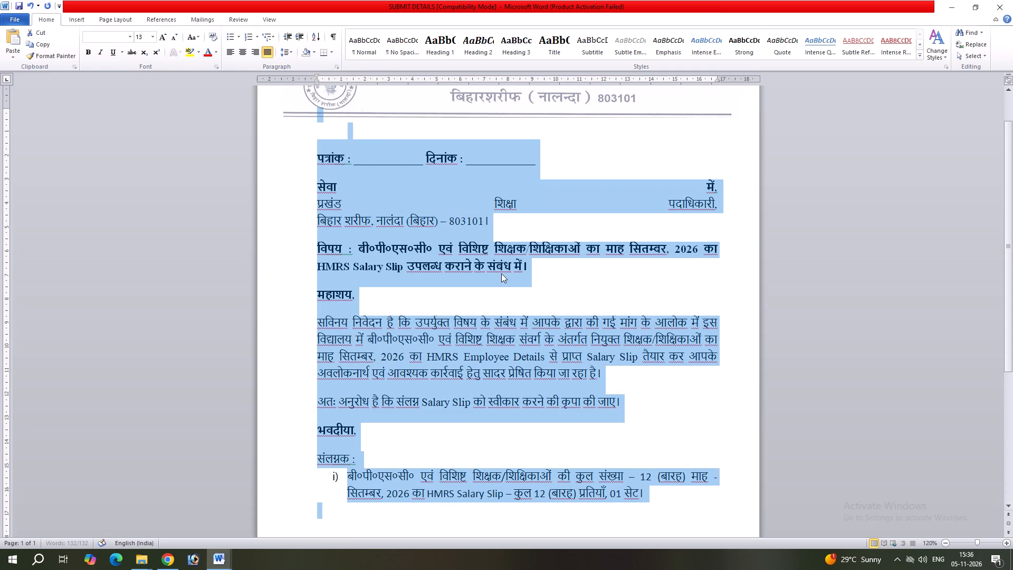
click(473, 201)
click(228, 52)
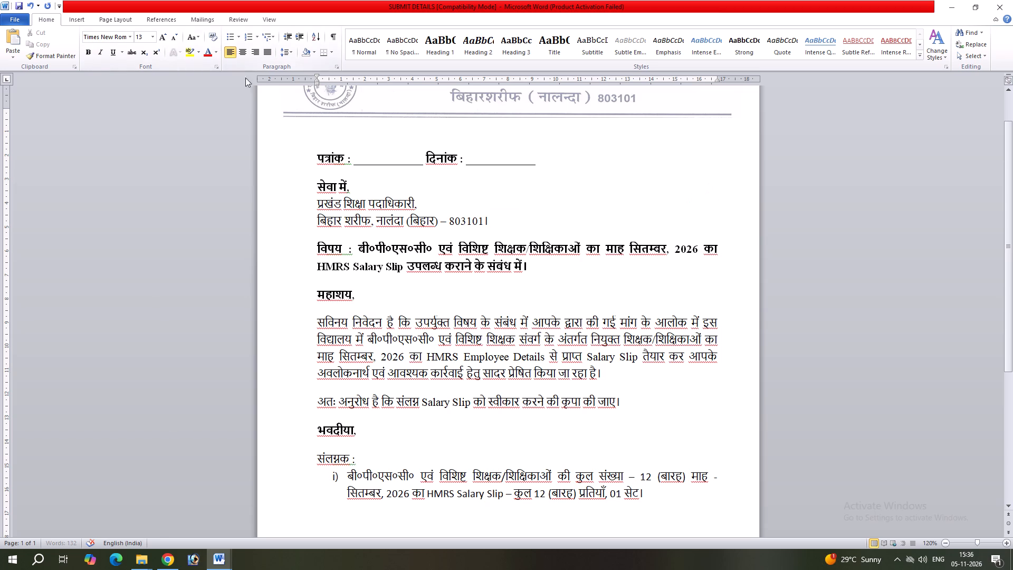
Give the विषय paragraph a hanging indent so its second line starts under बी०पी०एस०सी०.
click(318, 265)
drag(316, 79, 322, 80)
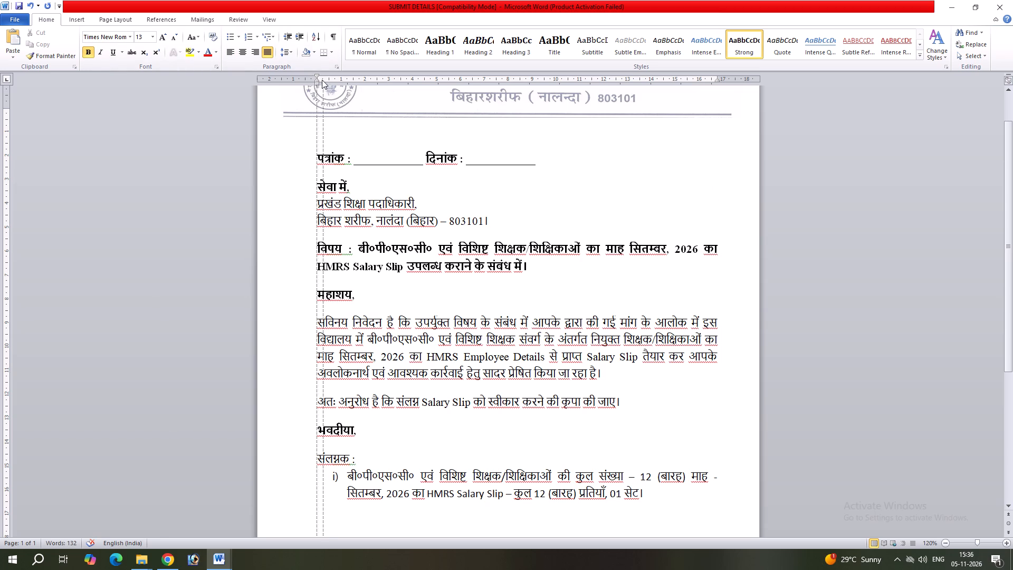
drag(322, 80, 358, 81)
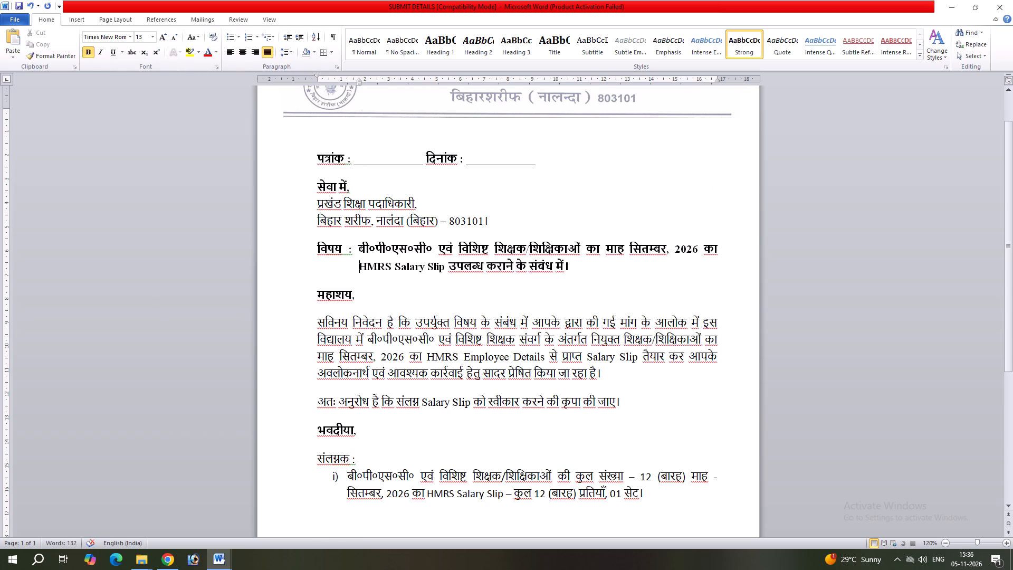
Indent the two address lines to align with the subject text, keeping सेवा में, at the page margin.
click(314, 206)
key(Tab)
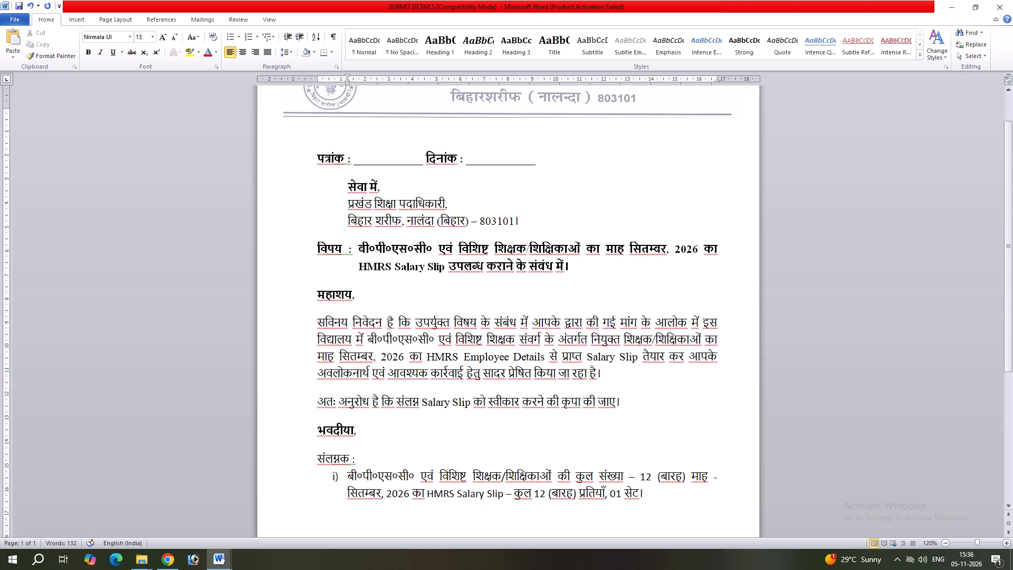
key(Tab)
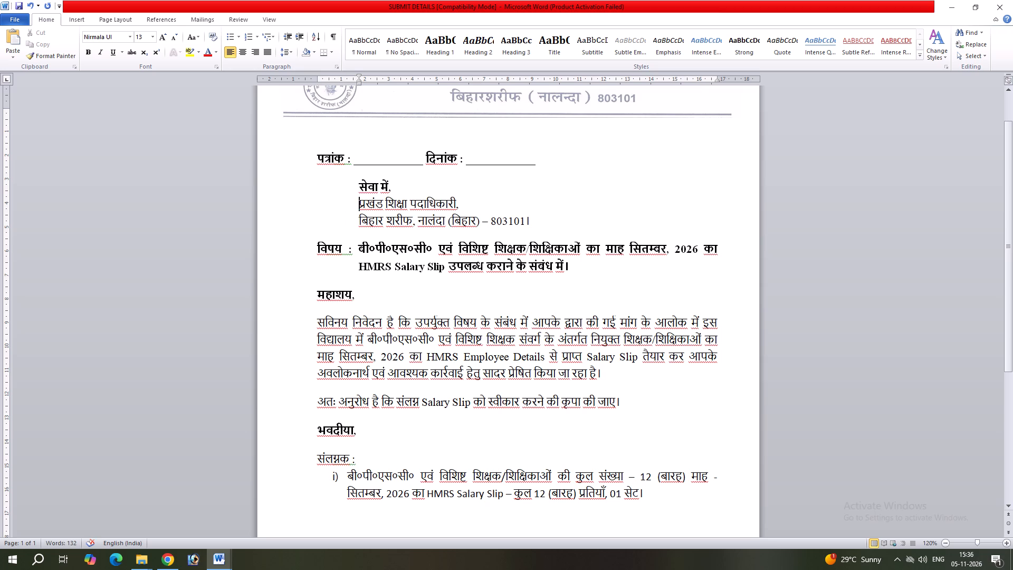
click(357, 185)
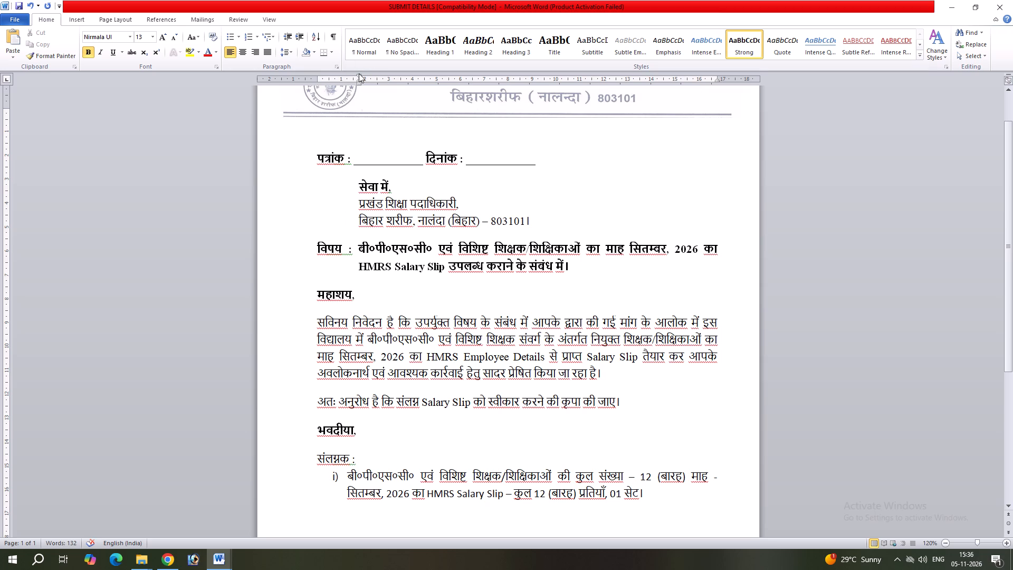
drag(359, 73, 318, 80)
Move the दिनांक field across to the far end of the पत्रांक line using tab spacing.
click(426, 159)
key(Tab)
key(Tab)
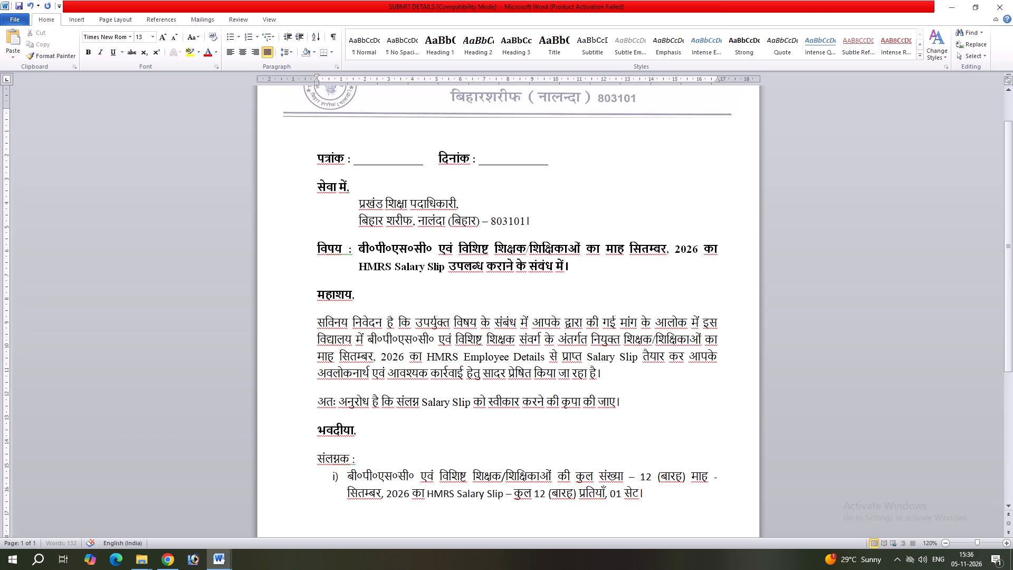
key(Tab)
key(Tab)
key(Tab)
key(Tab)
key(Tab)
key(BackSpace)
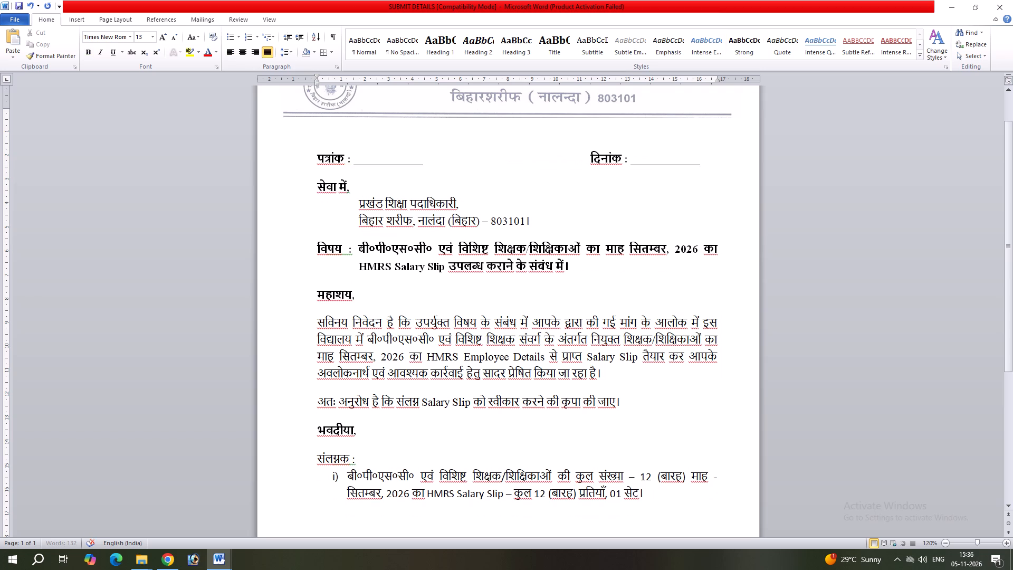
Add a first-line indent to the body paragraphs beginning सविनय निवेदन and अतः अनुरोध.
scroll(548, 171, down, 2)
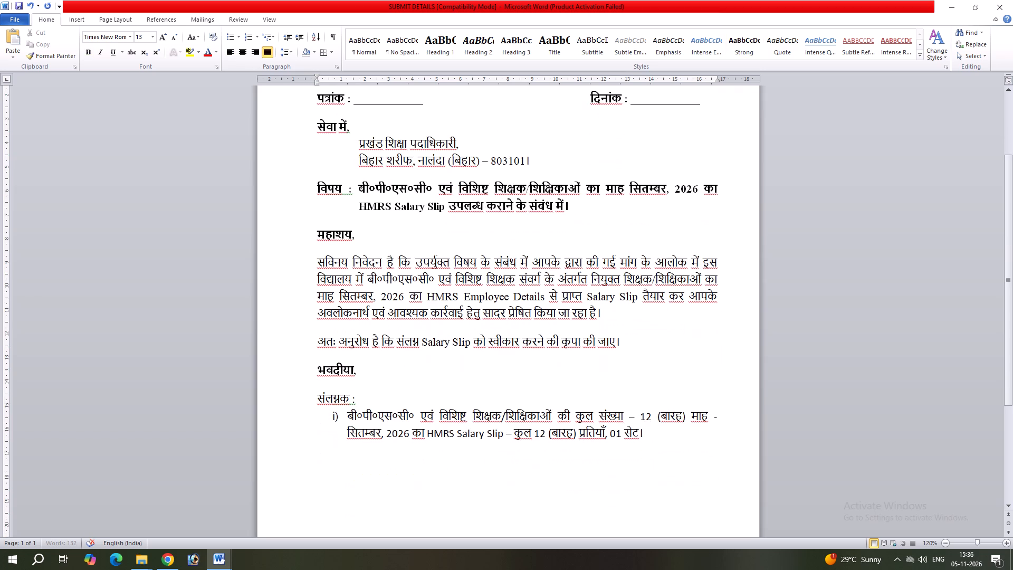
click(317, 260)
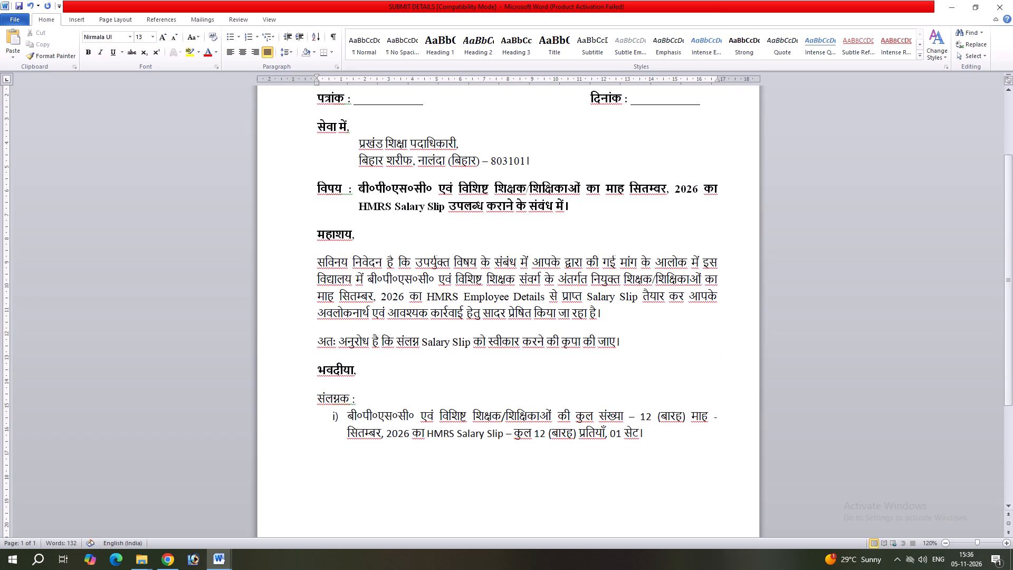
key(Tab)
scroll(424, 269, down, 3)
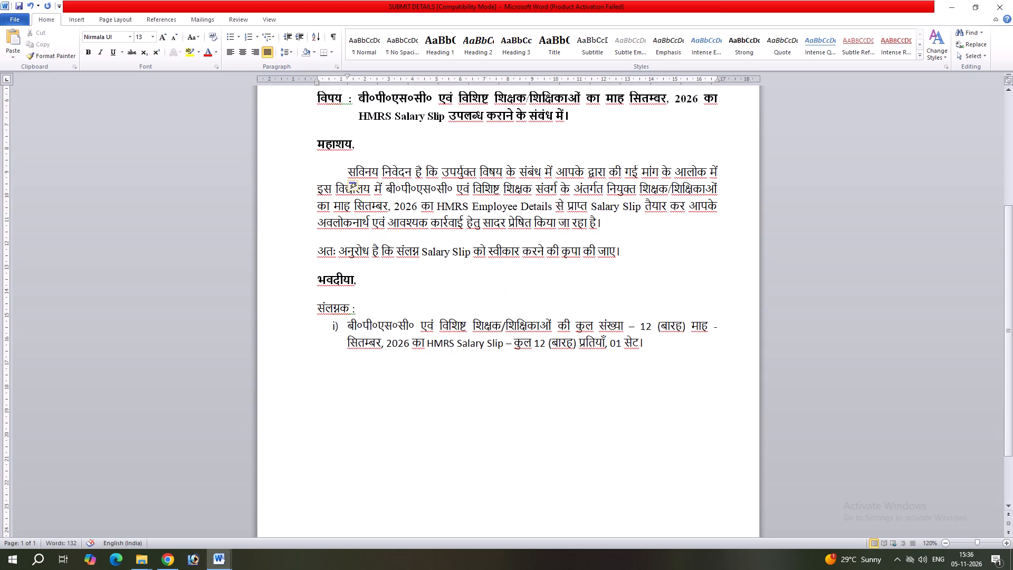
click(315, 251)
key(Tab)
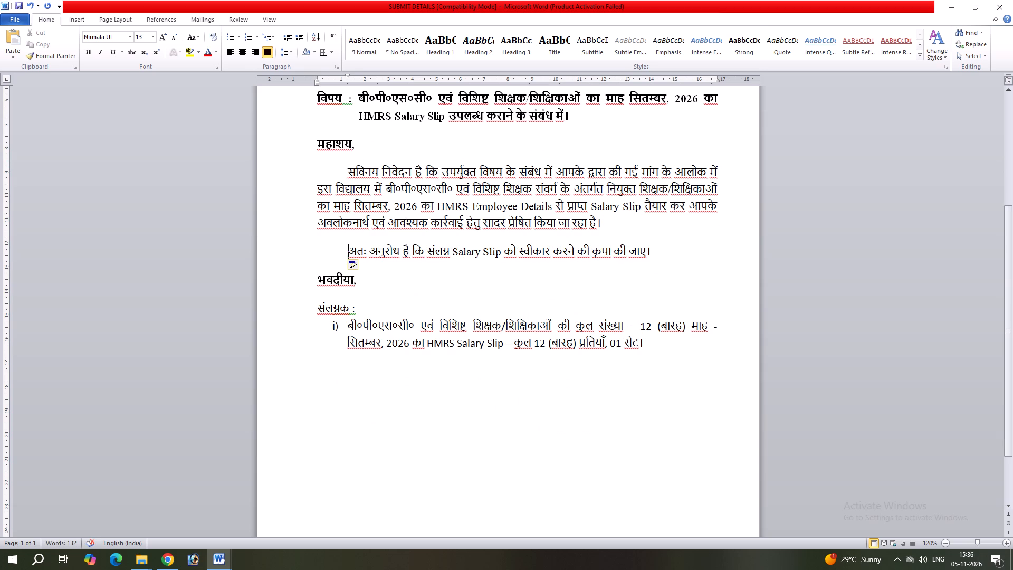
Indent भवदीया, to the right side of the page and add a blank line below it for the signature.
click(317, 279)
key(Tab)
key(Tab)
key(Tab)
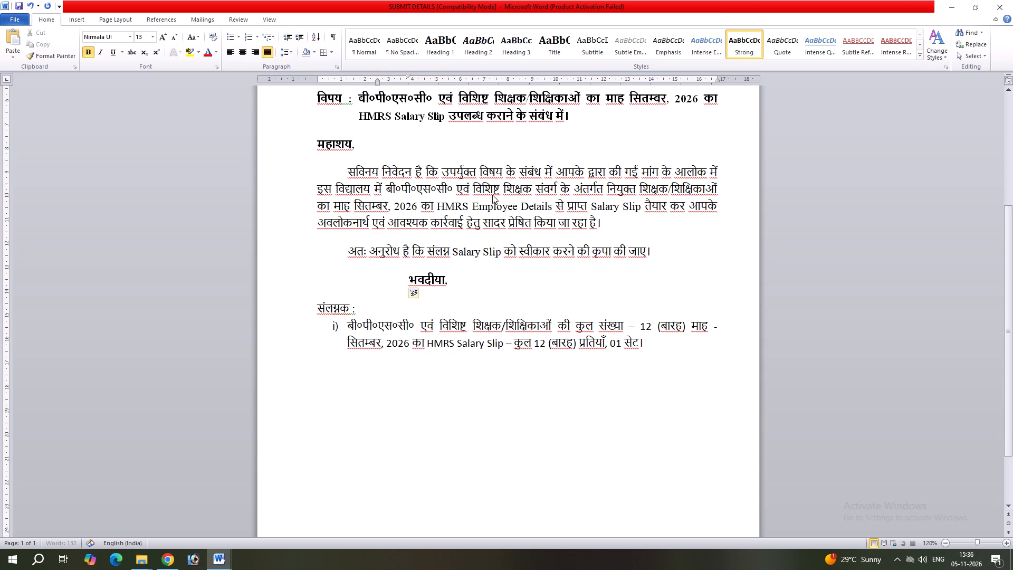
key(Tab)
key(Tab)
key(Tab)
key(Tab)
key(Tab)
key(Tab)
key(Tab)
key(Tab)
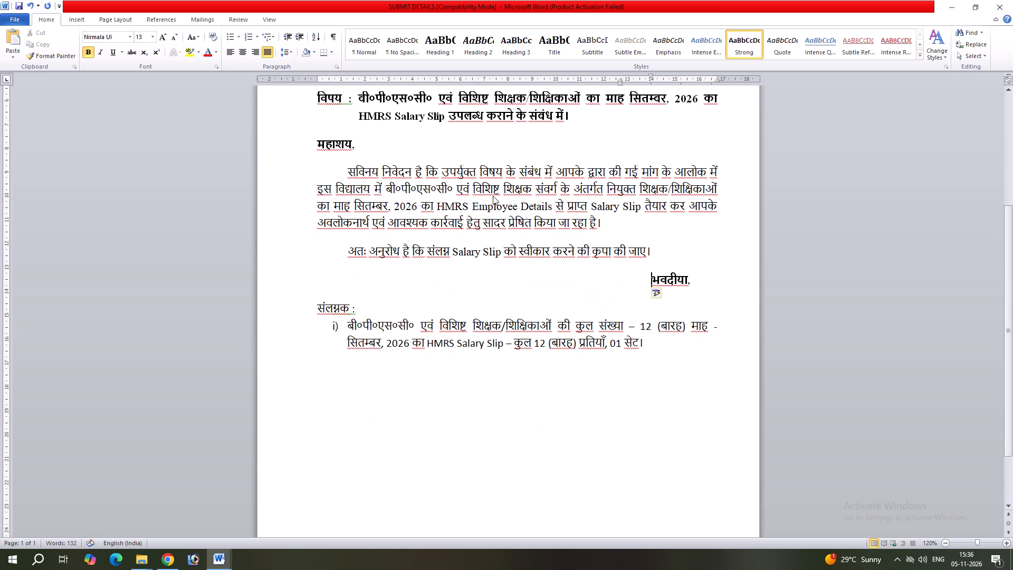
click(697, 281)
key(Return)
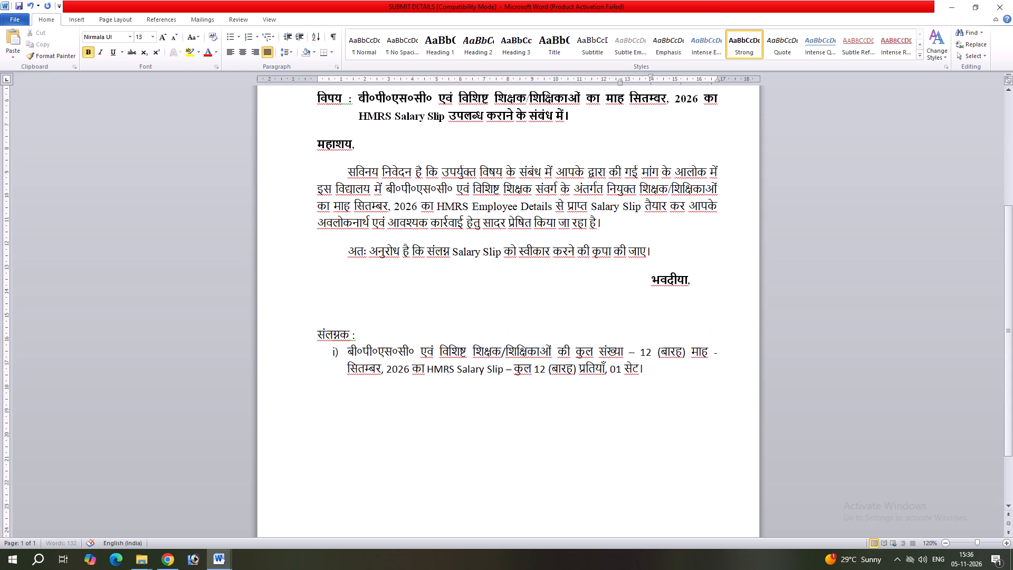
Make the संलग्नक : label above the enclosure list bold.
scroll(662, 364, up, 6)
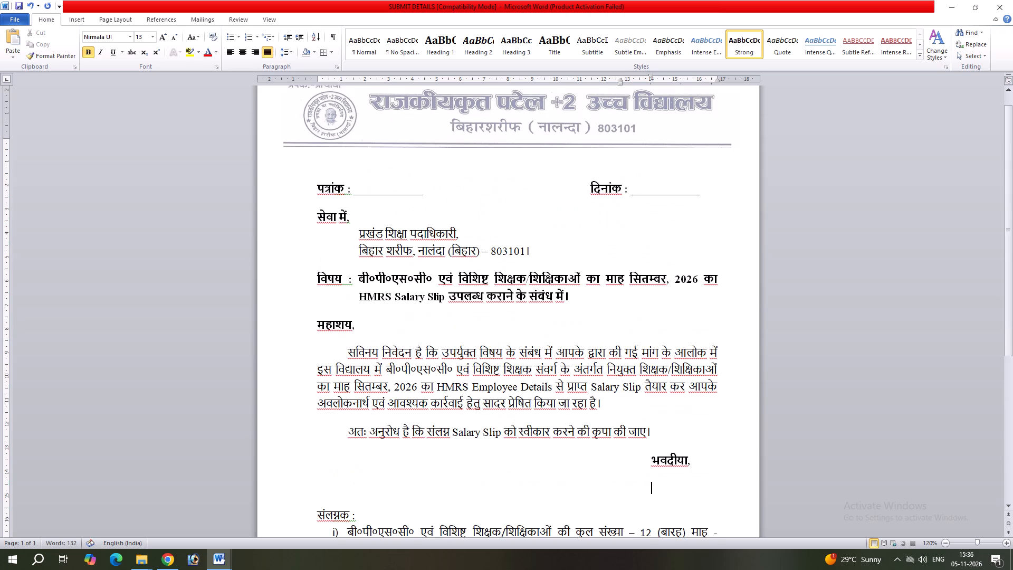
scroll(662, 364, up, 6)
scroll(662, 361, down, 8)
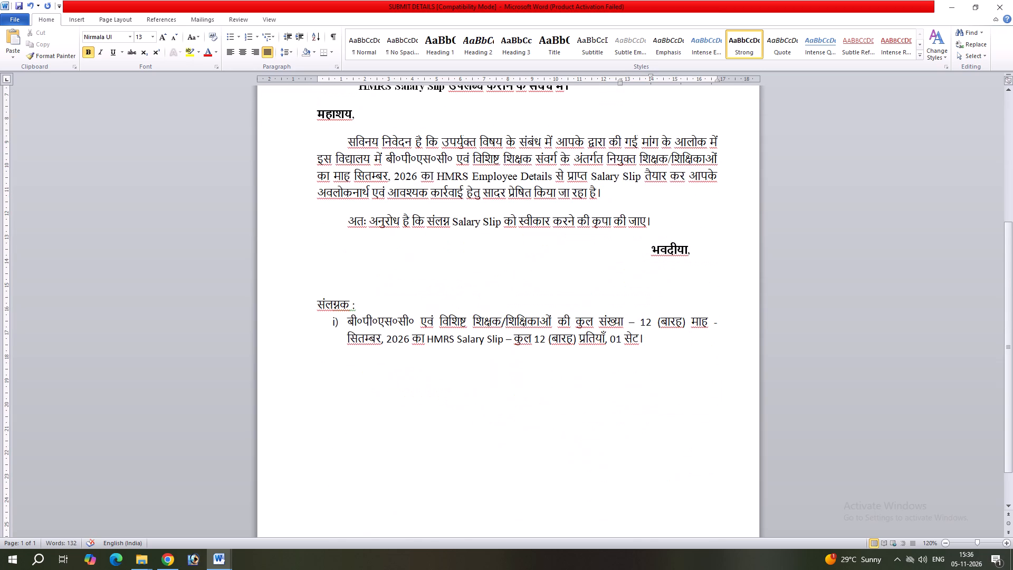
drag(309, 300, 370, 303)
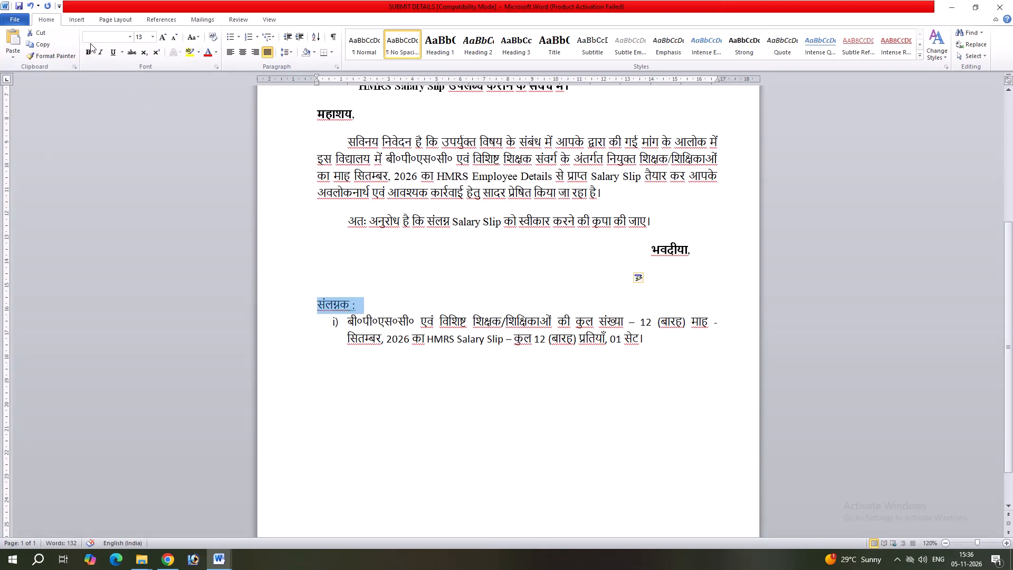
click(88, 50)
click(412, 375)
scroll(619, 357, up, 2)
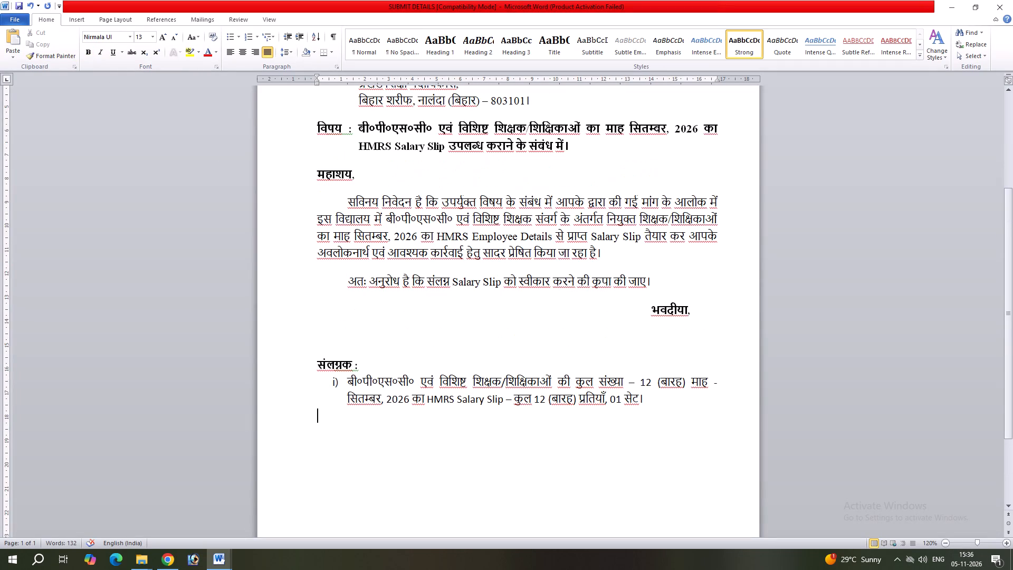
Save the SUBMIT DETAILS letter.
click(700, 311)
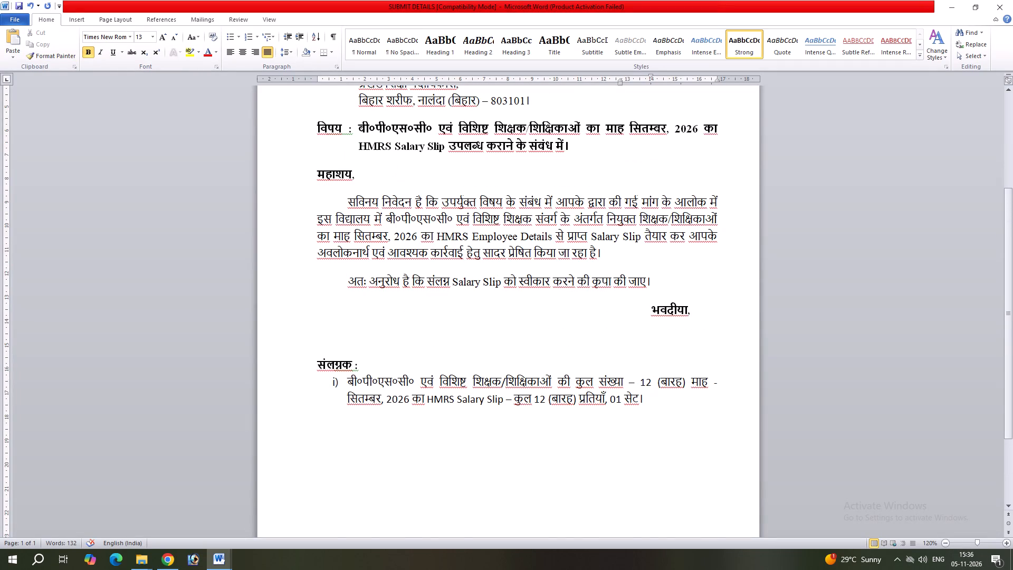
scroll(691, 305, up, 9)
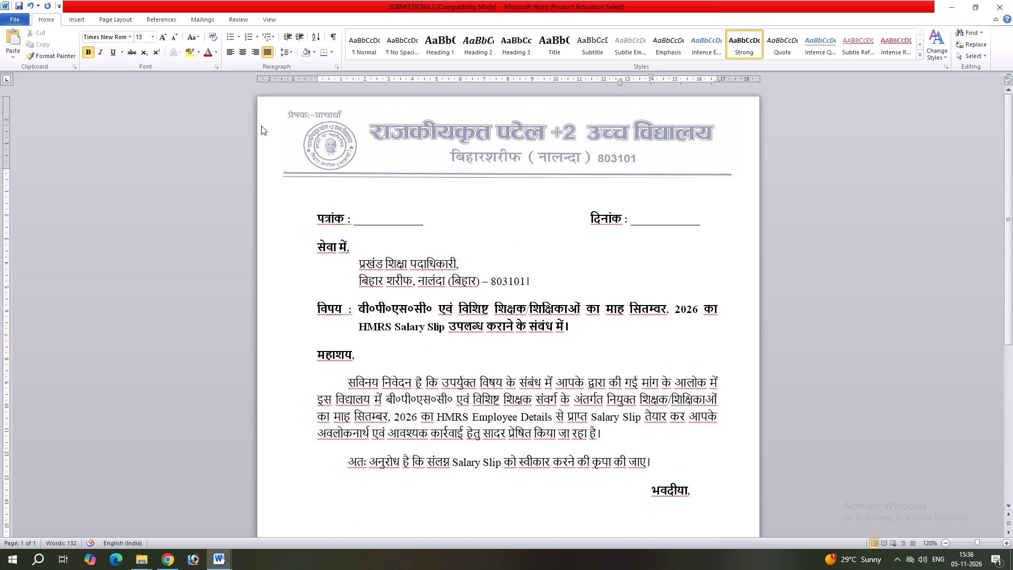
click(23, 1)
Increase the number of copies and print the letter on the HP Smart Tank 520_540 series printer.
click(11, 16)
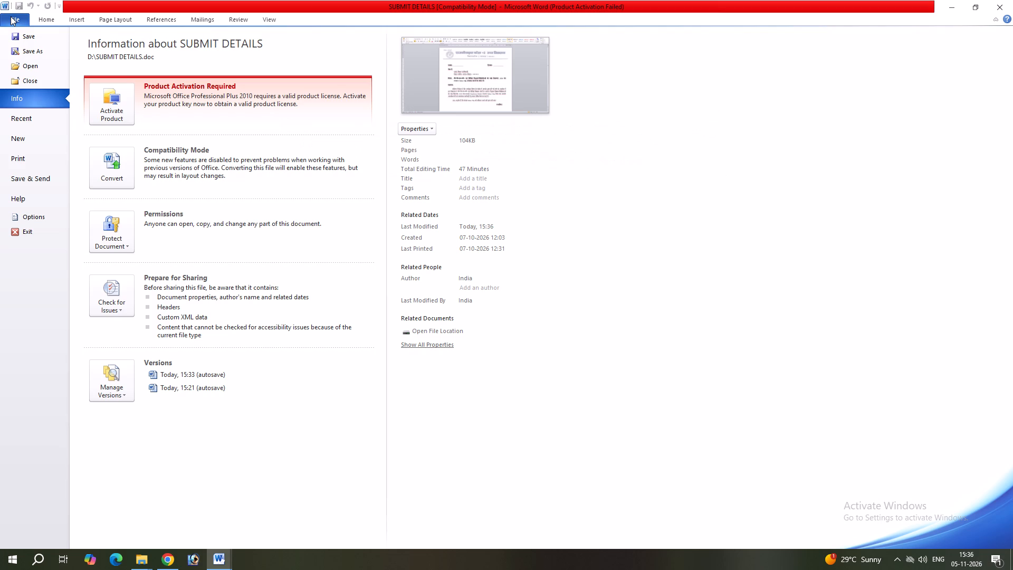
click(11, 158)
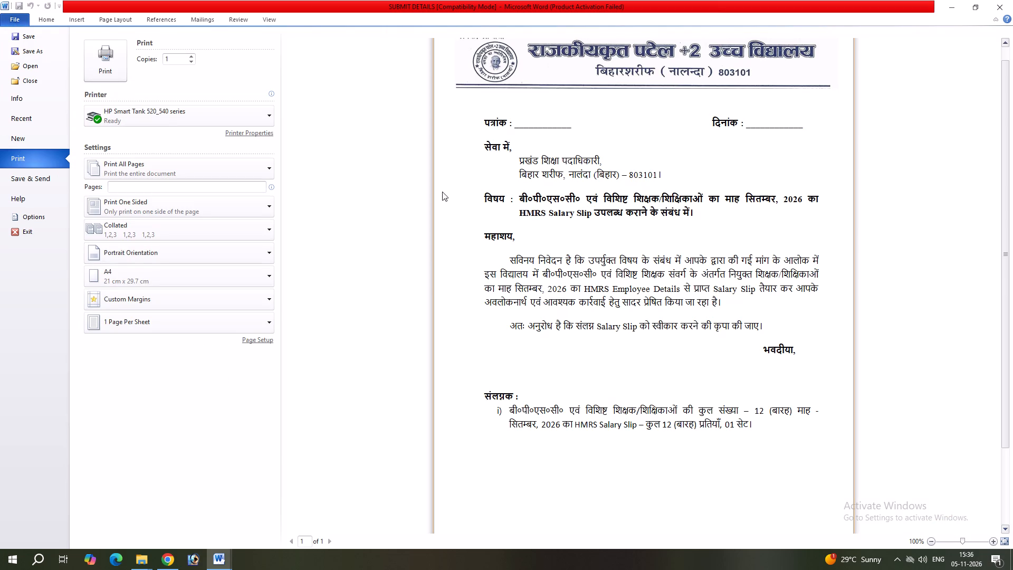
click(189, 57)
click(110, 63)
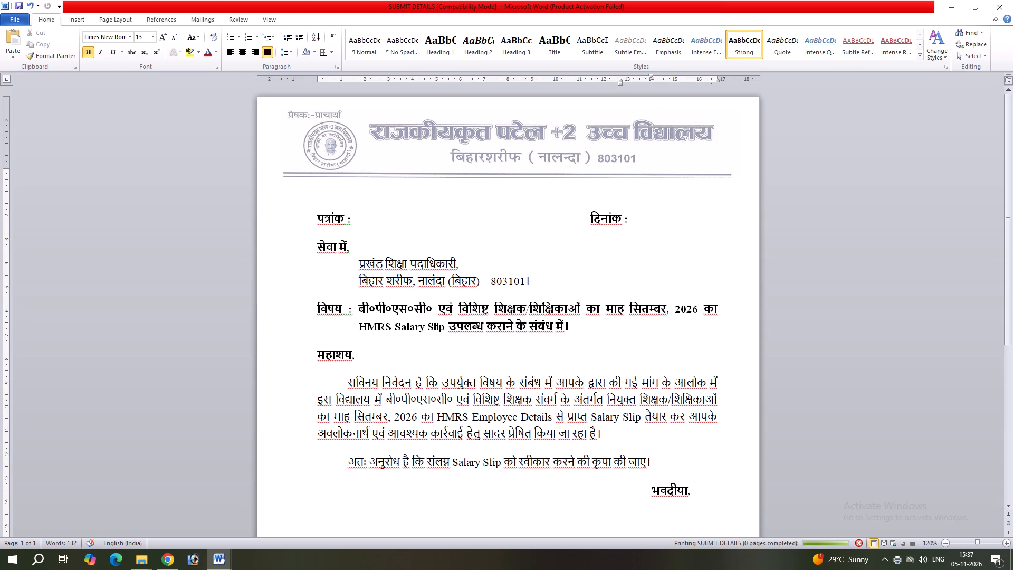
Switch to the HMRS details document and print one copy of it on the HP Smart Tank 520_540 series printer.
click(220, 555)
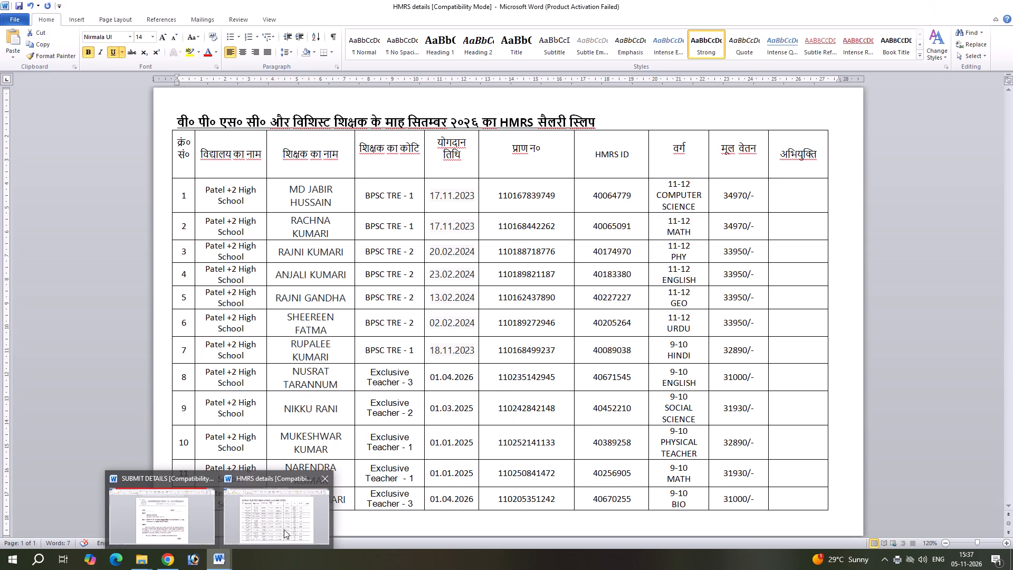
click(284, 529)
click(13, 17)
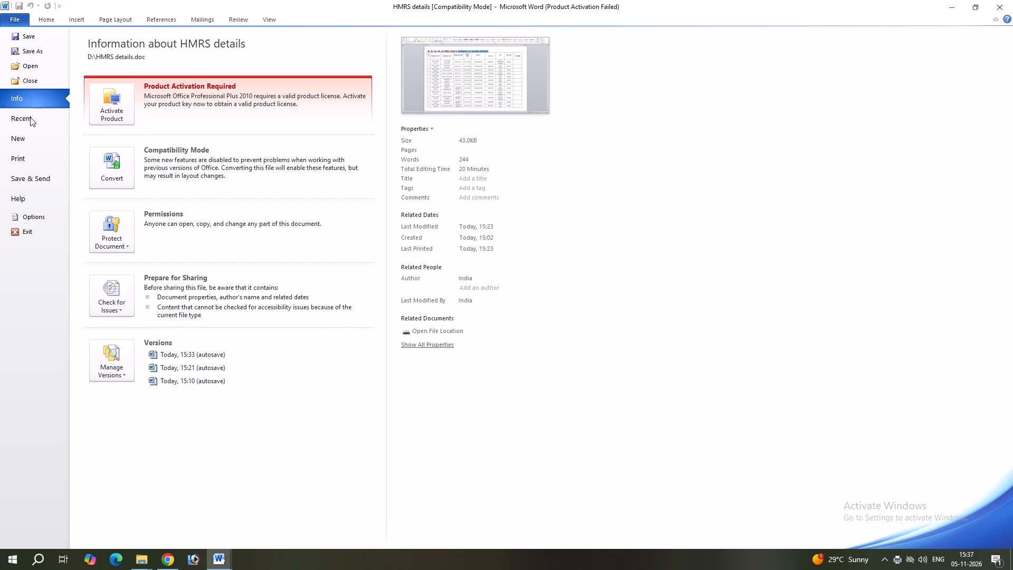
click(25, 163)
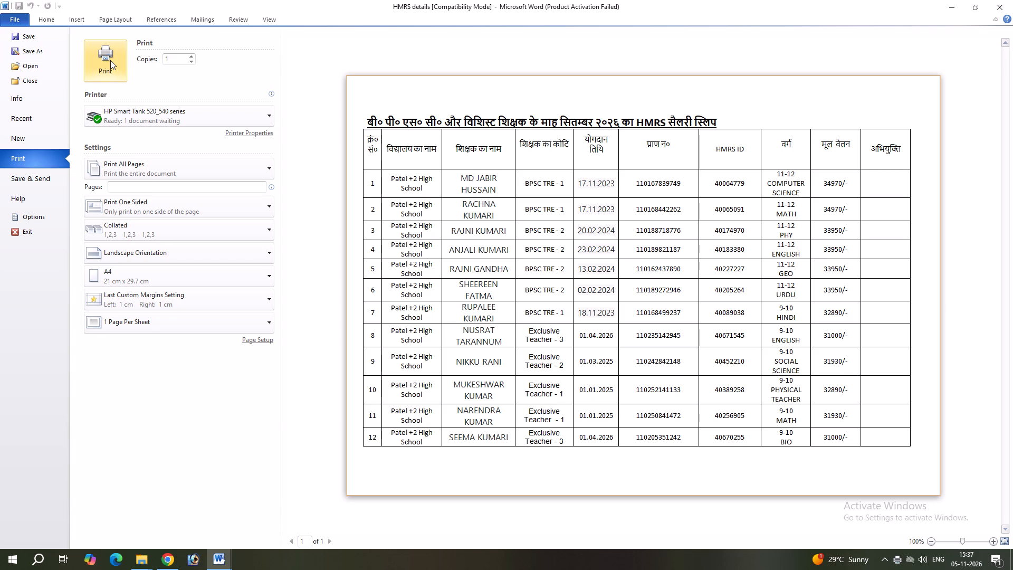
click(110, 60)
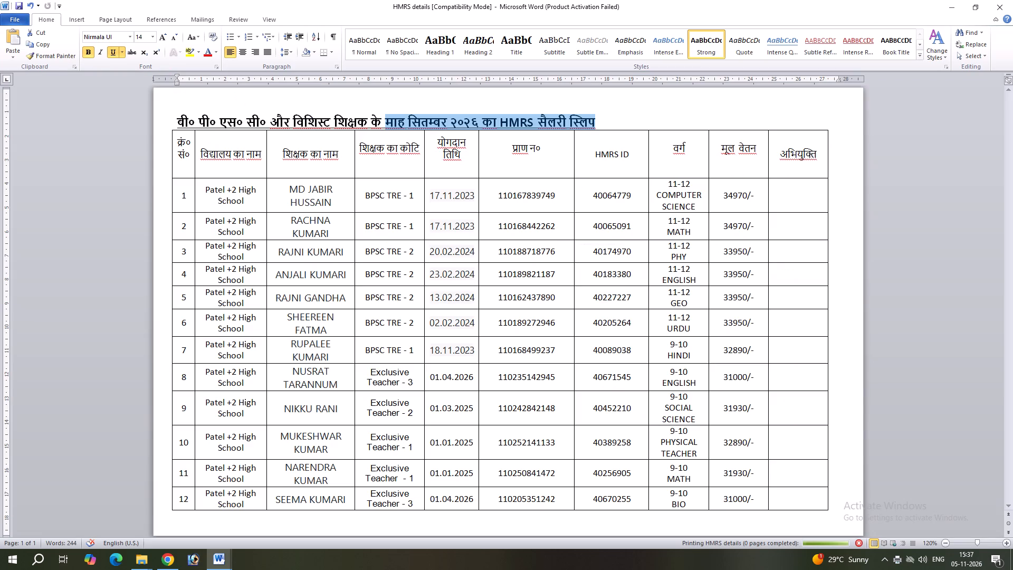
Replace the year in Hindi numerals in the heading above the teachers' table with 2026.
click(462, 122)
drag(476, 121, 460, 119)
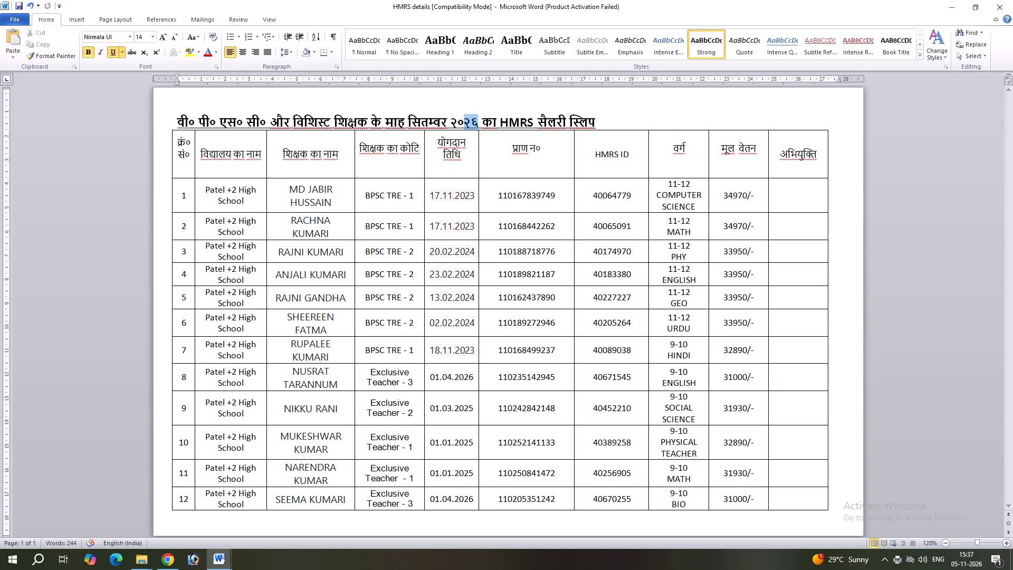
drag(460, 119, 452, 119)
text(206)
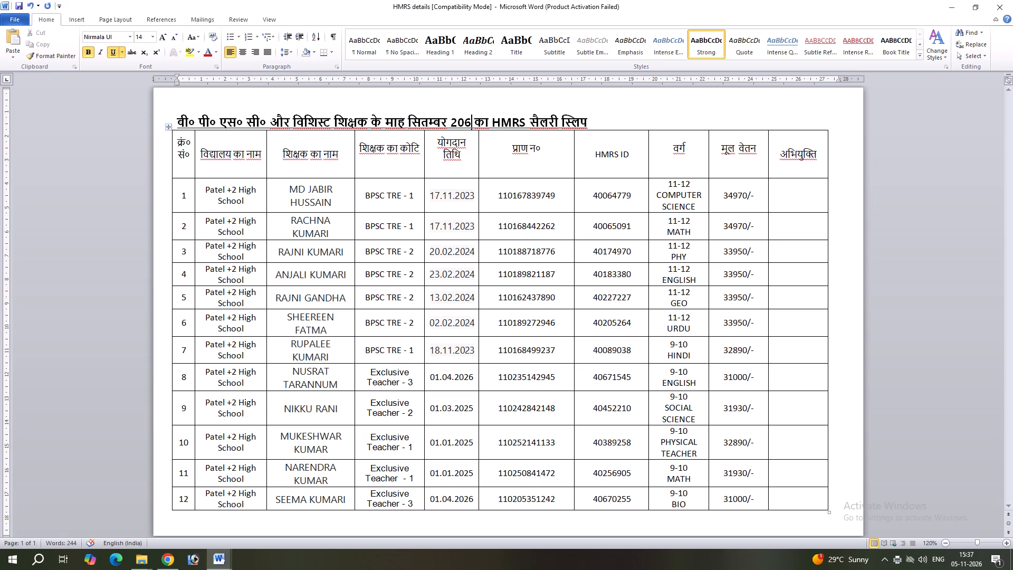
click(465, 121)
key(2)
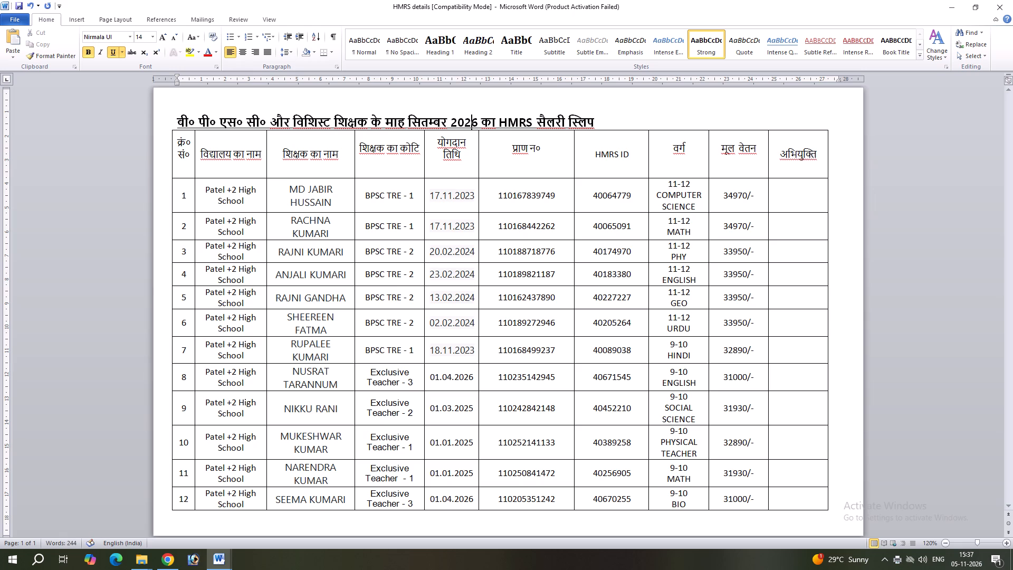
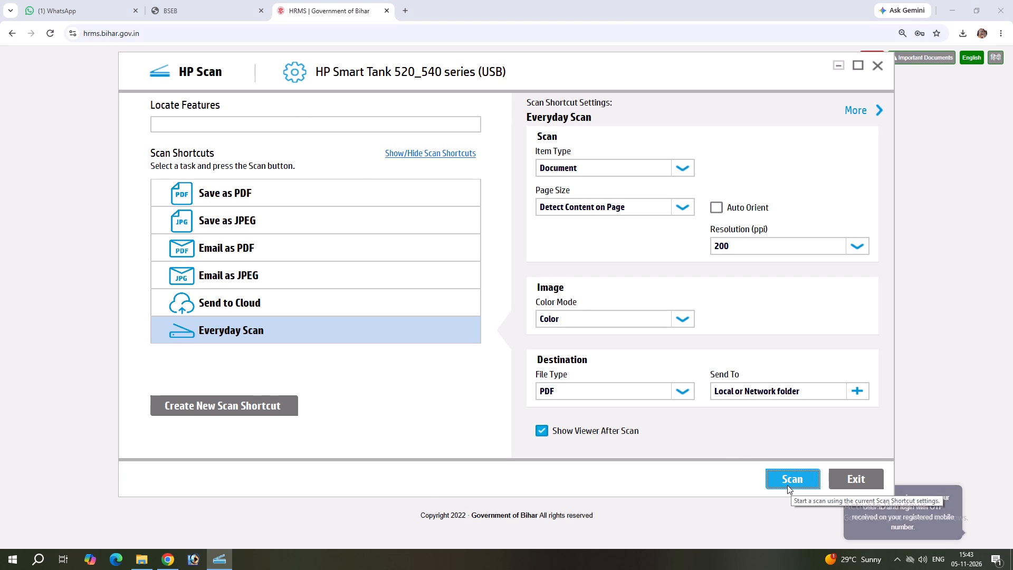
click(742, 241)
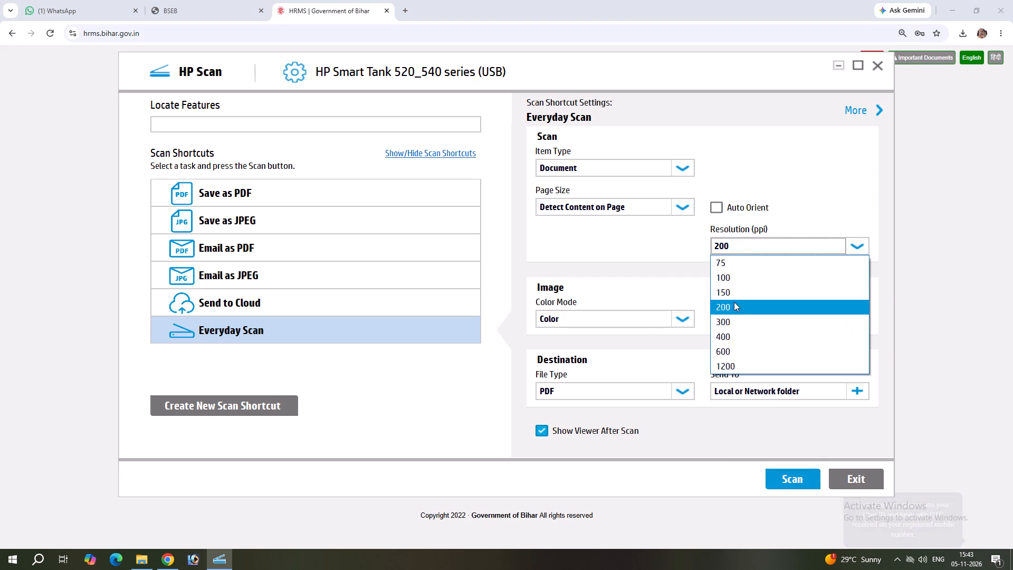
click(733, 295)
click(794, 480)
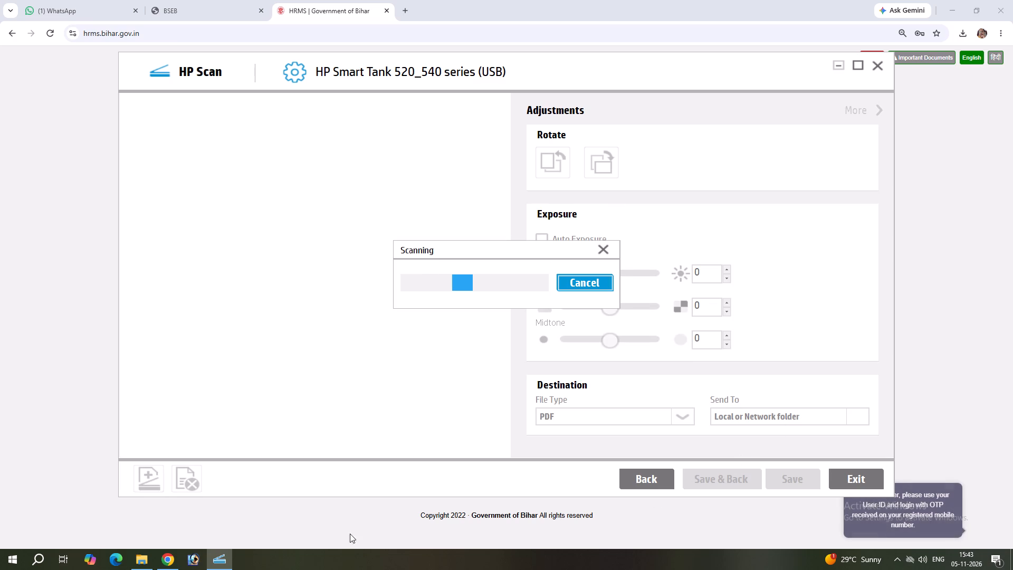
Switch to the BSEB registration dashboard in Chrome and open the pending declaration form list.
click(170, 559)
click(166, 5)
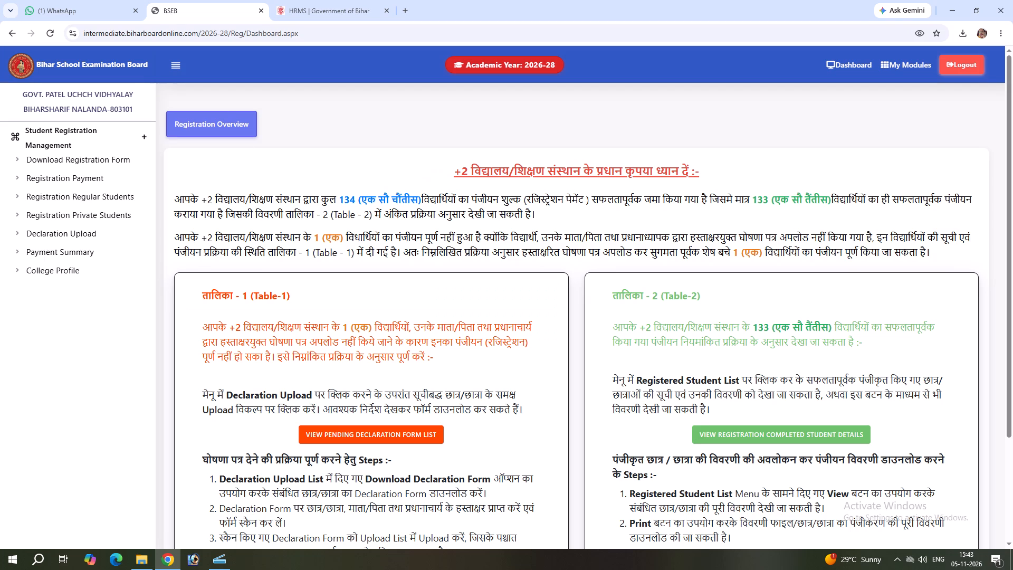
scroll(492, 392, down, 5)
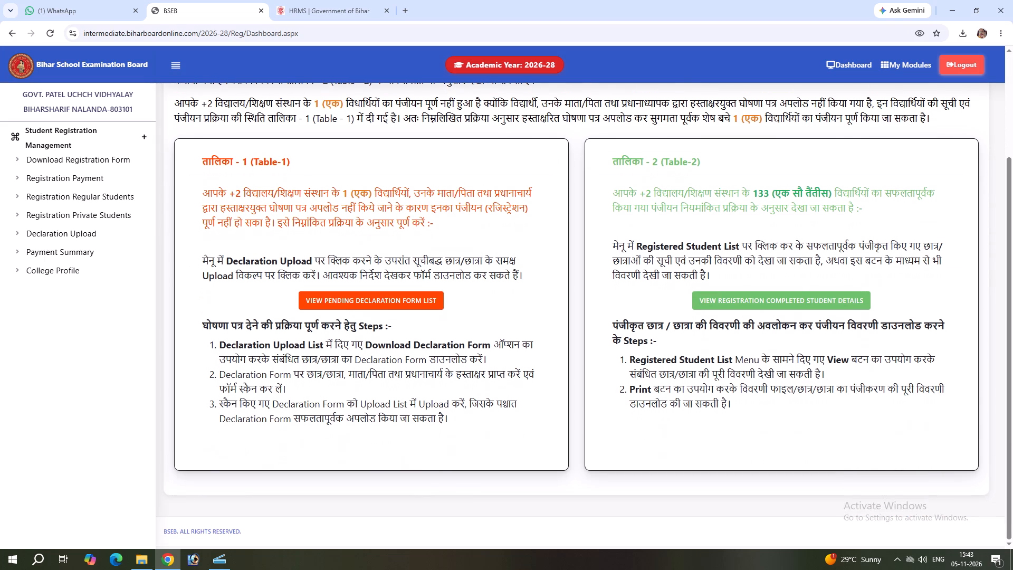
click(349, 302)
Return to HP Scan and save the scan as the PDF "sahil 2026" in Documents, copying the file name for reuse.
click(221, 560)
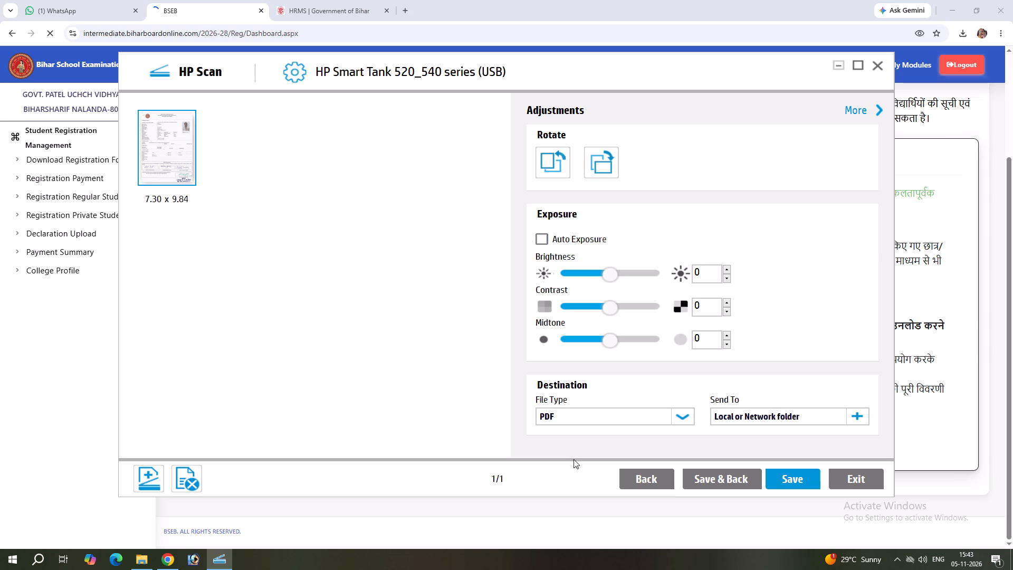
click(790, 481)
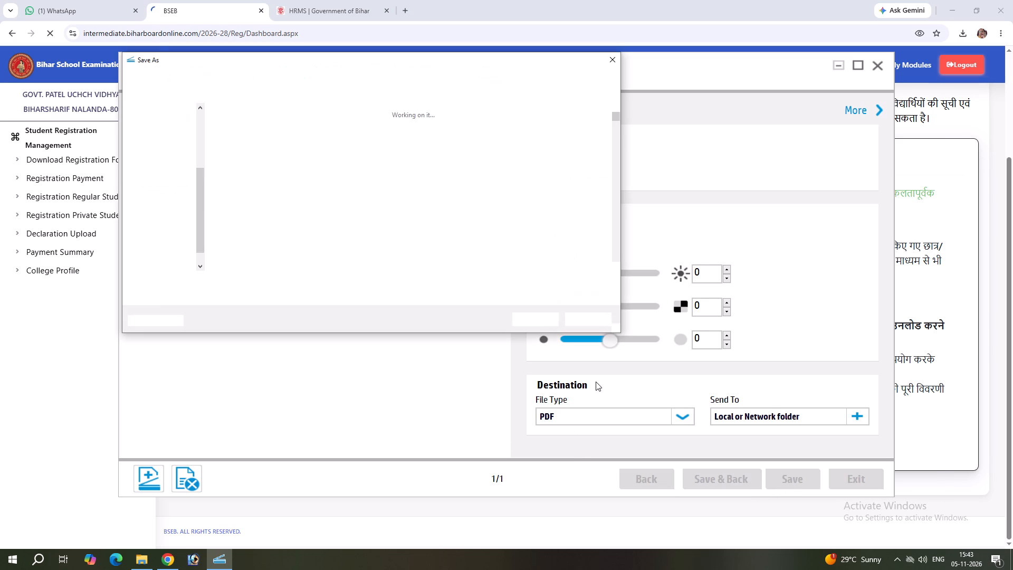
text(sa)
text(hil)
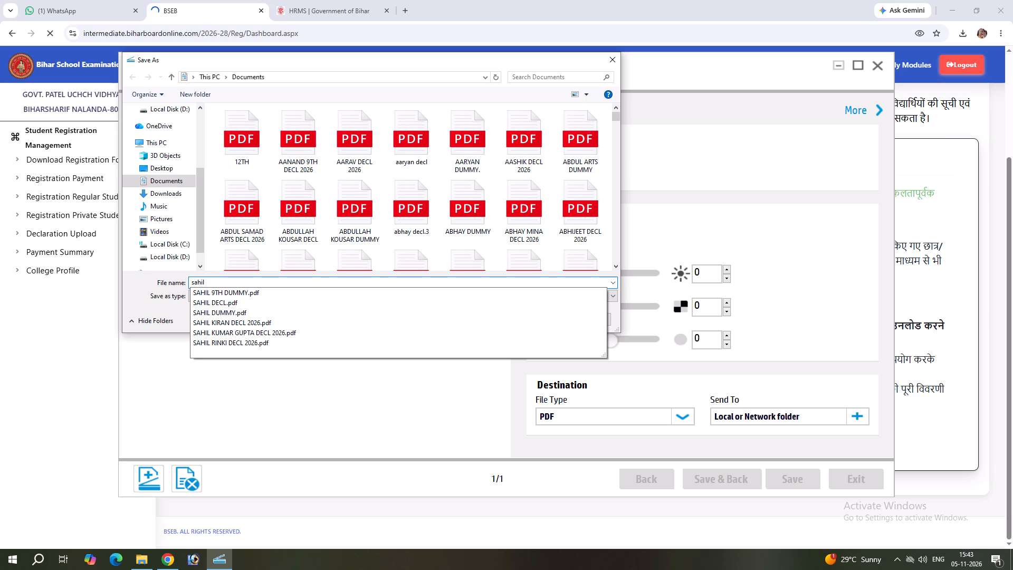
key(space)
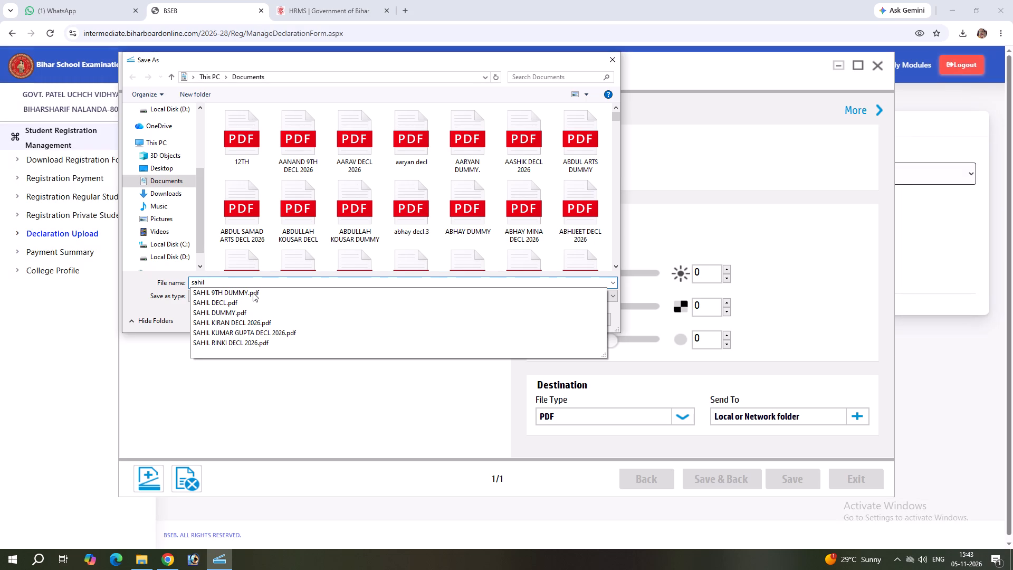
text(2026)
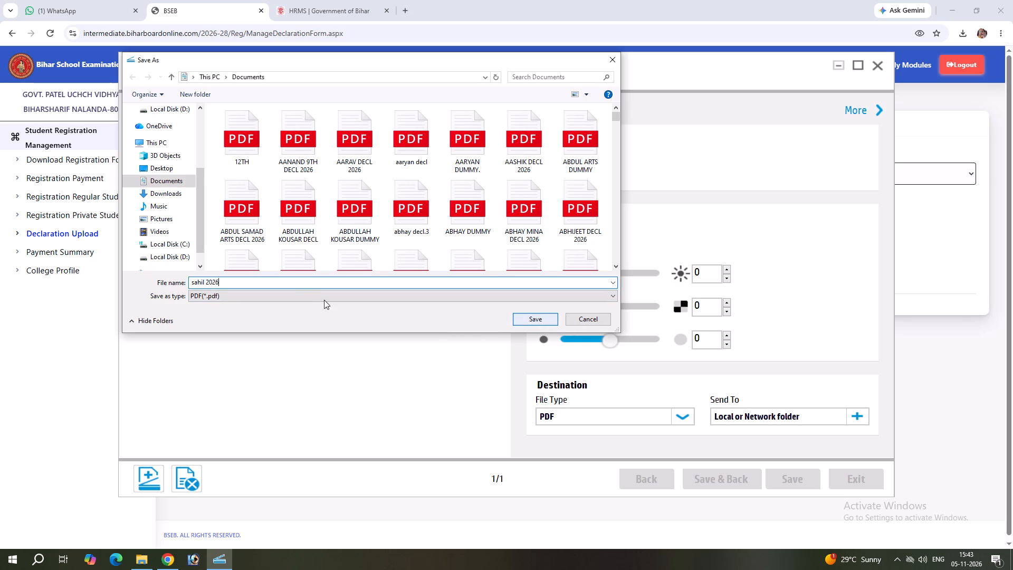
drag(226, 283, 165, 275)
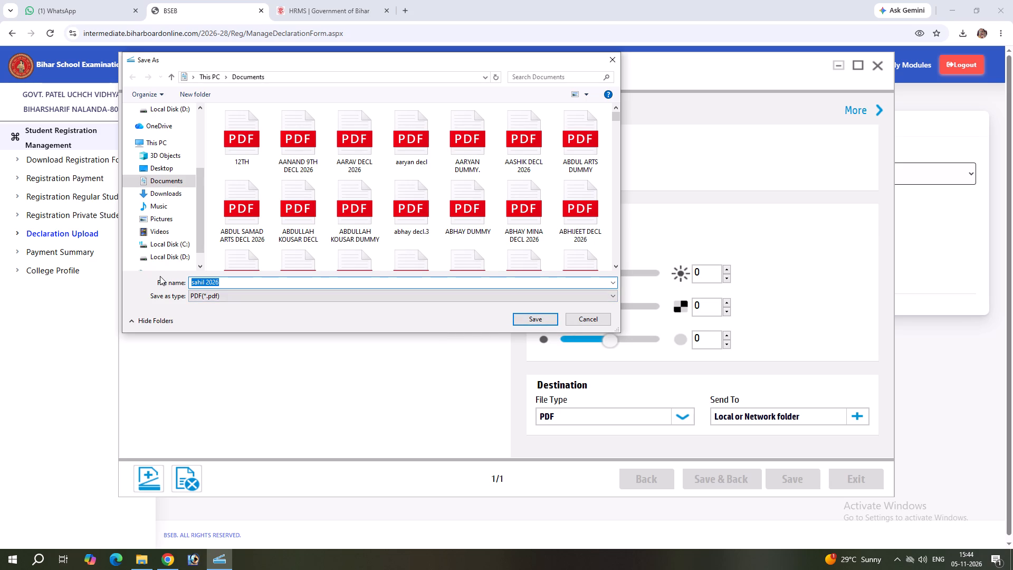
key(ctrl+c)
click(520, 315)
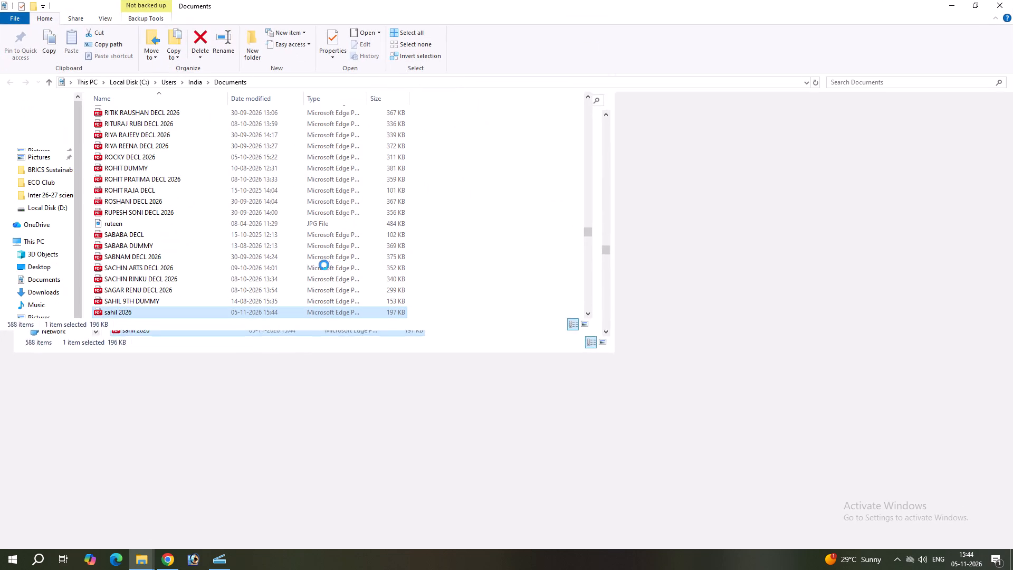
In Chrome's Manage Declaration Form page, view the records for the ARTS faculty and Regular student category.
click(170, 560)
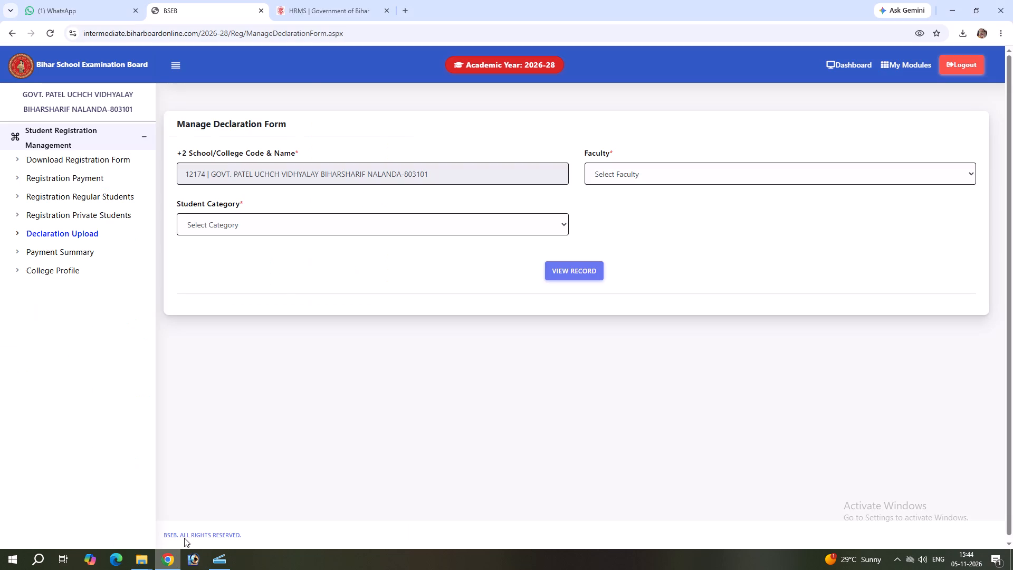
click(606, 175)
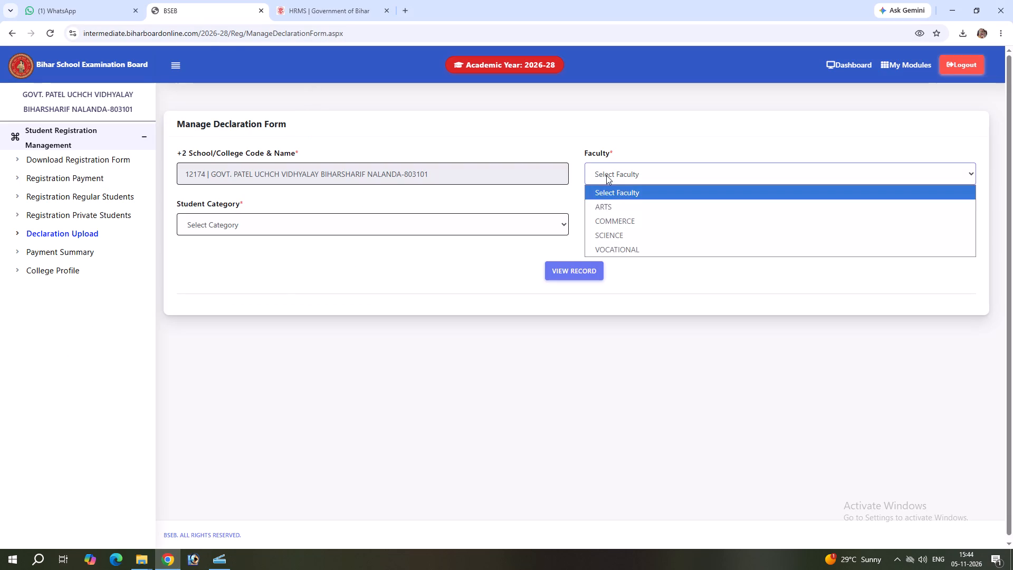
click(622, 206)
click(228, 224)
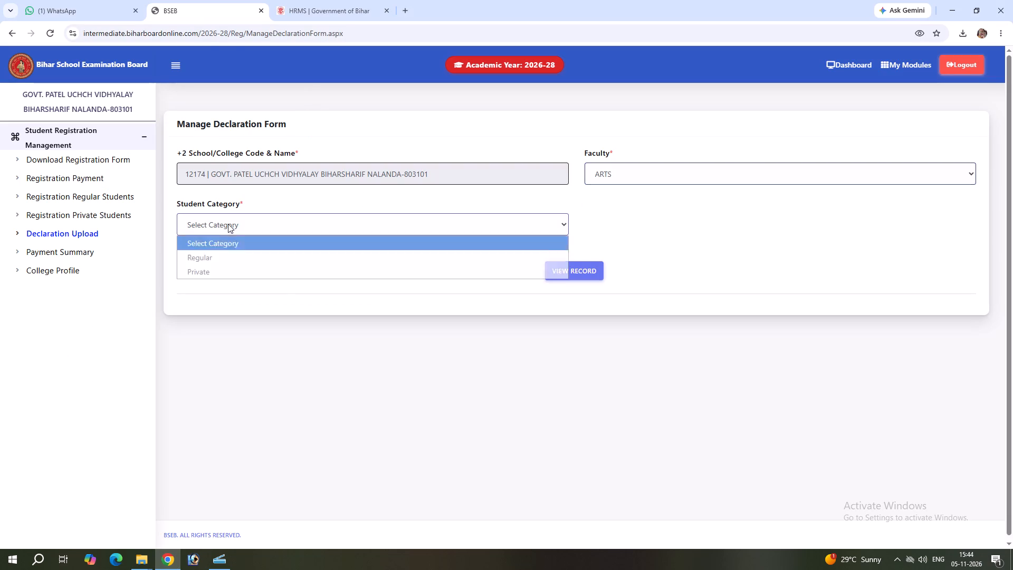
click(222, 256)
click(561, 271)
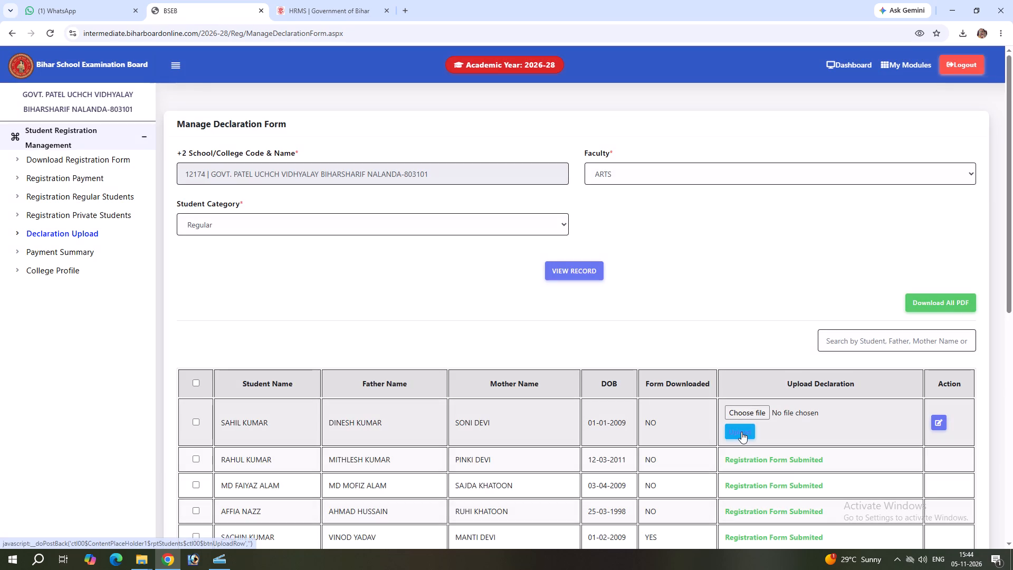
Upload "sahil 2026.pdf" from Documents as the declaration for the first student listed and dismiss the notice.
click(744, 412)
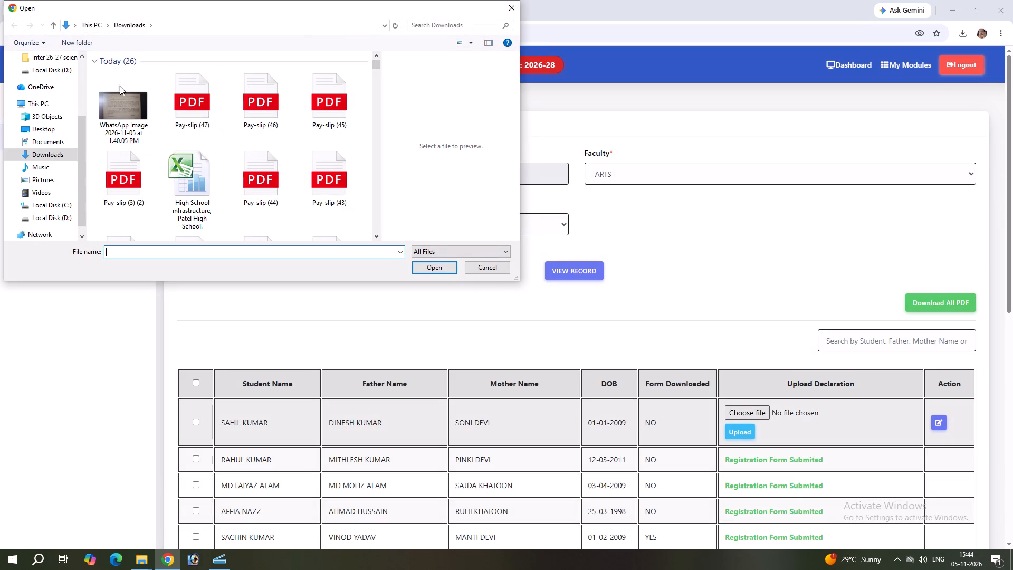
click(44, 139)
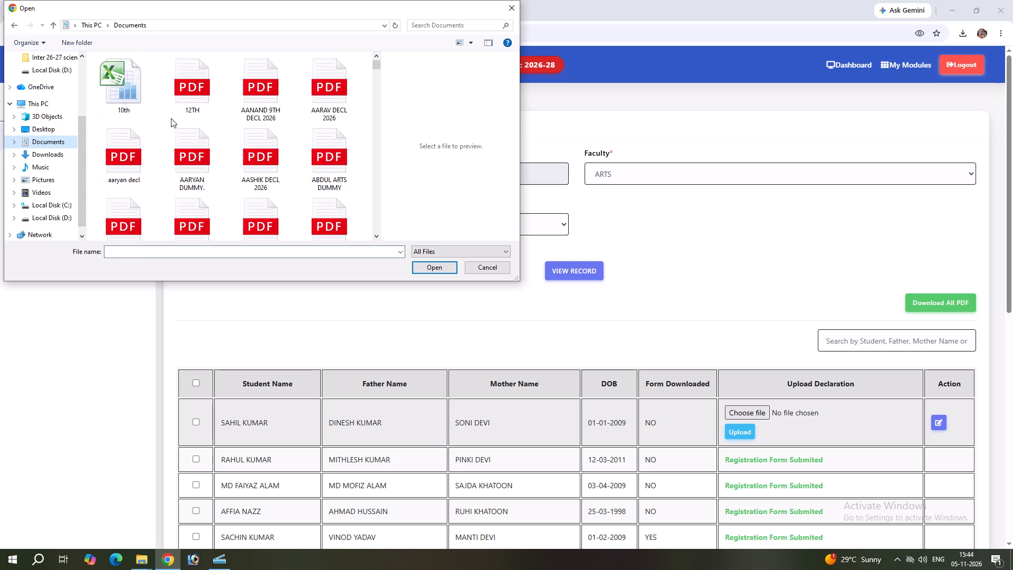
click(135, 252)
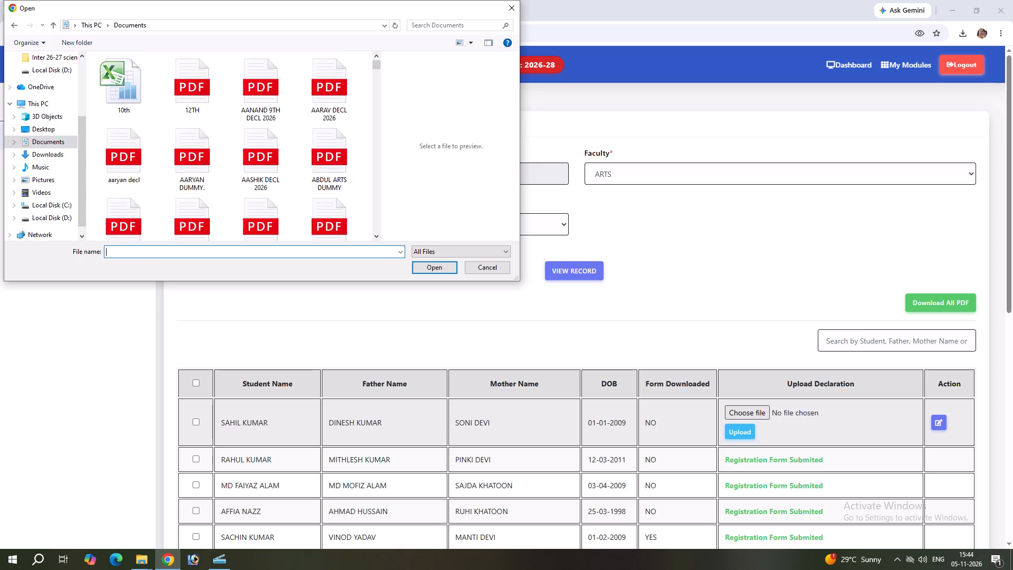
key(ctrl+v)
click(164, 260)
click(435, 268)
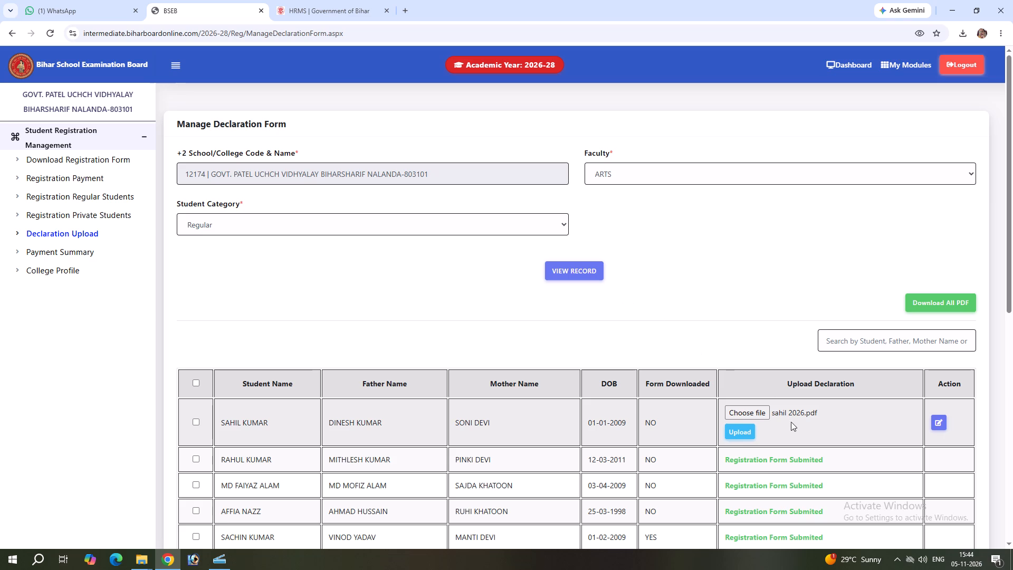
click(746, 430)
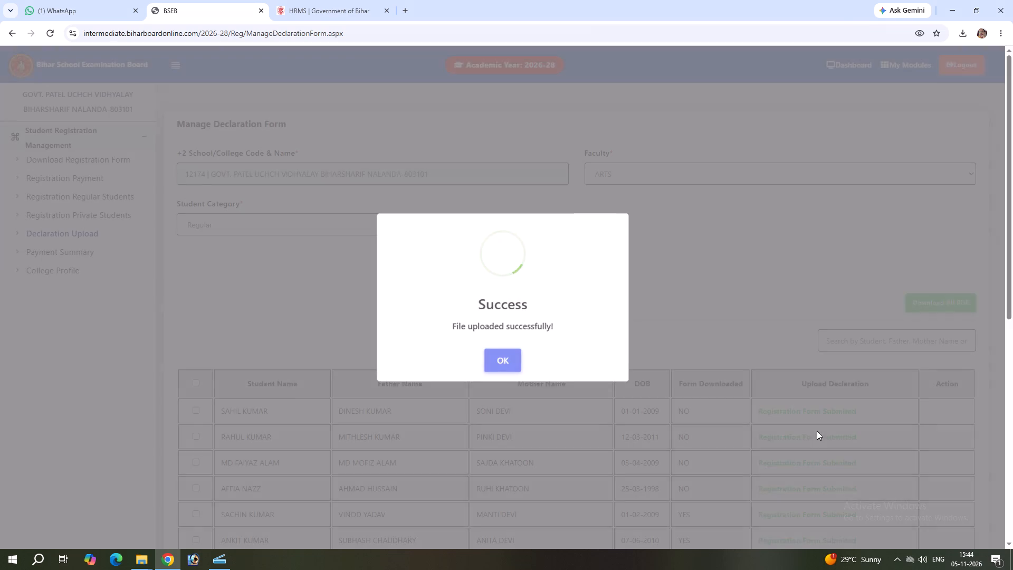
click(510, 354)
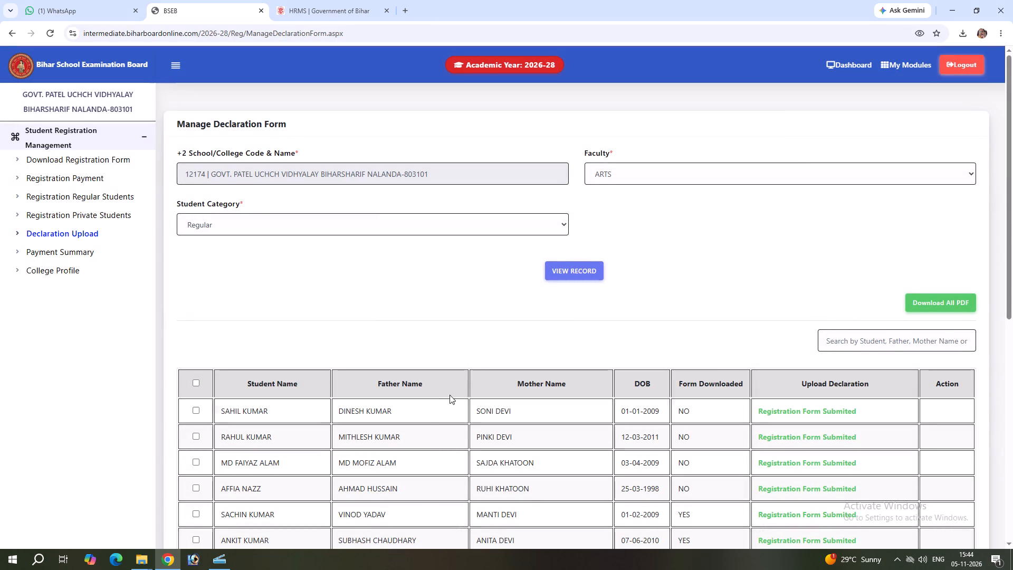
Review the declaration upload status of all the regular Arts students in the list.
scroll(709, 345, down, 15)
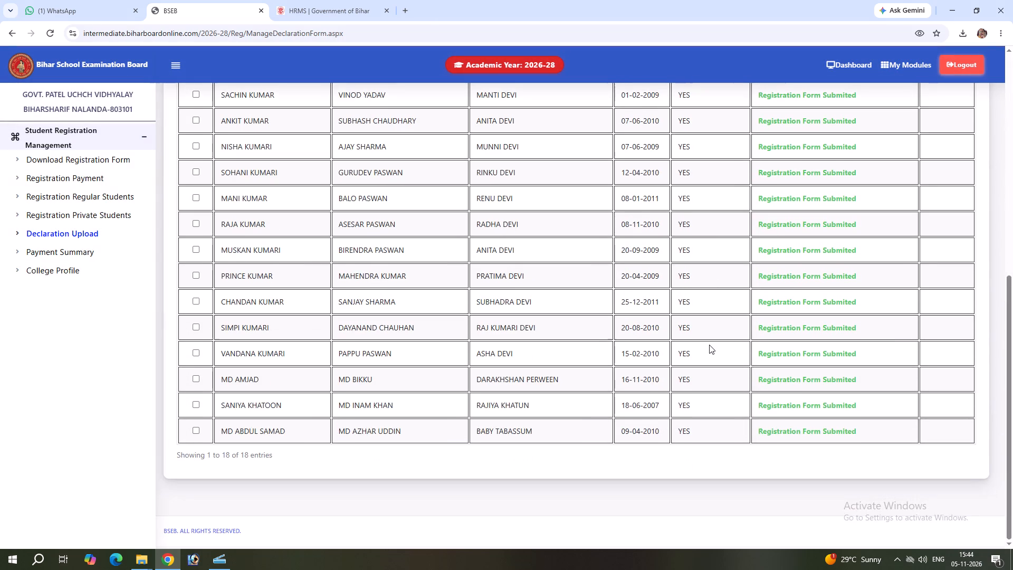
scroll(709, 345, down, 1)
scroll(709, 345, up, 15)
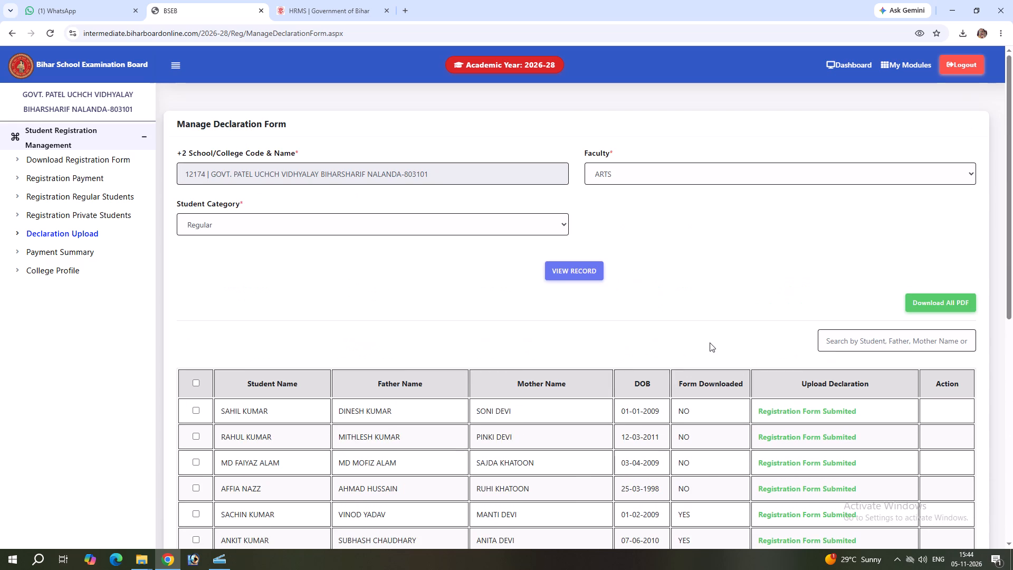
Check the declaration upload status of the regular Arts students through to the end of the list.
scroll(710, 343, down, 10)
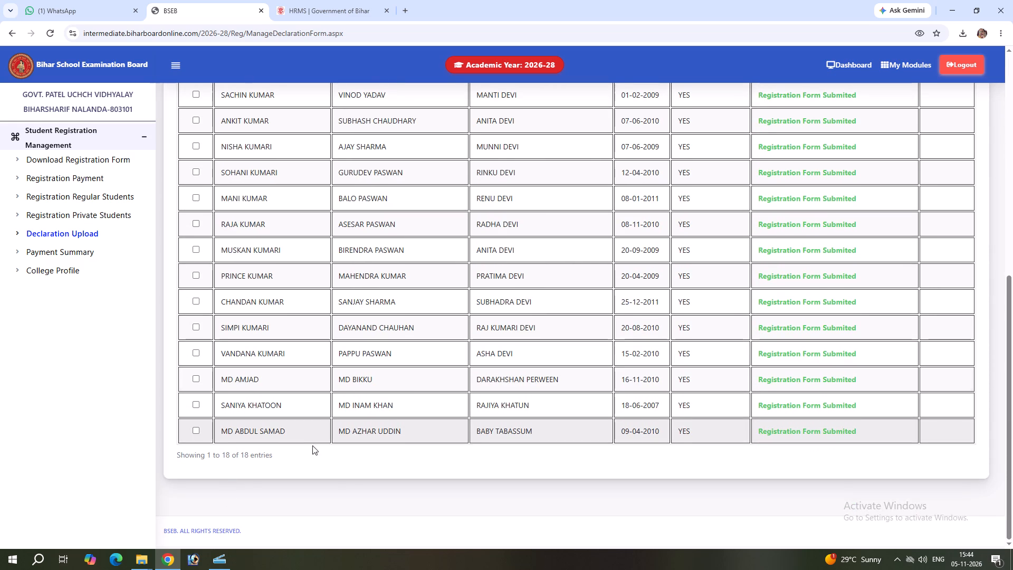
scroll(324, 443, up, 5)
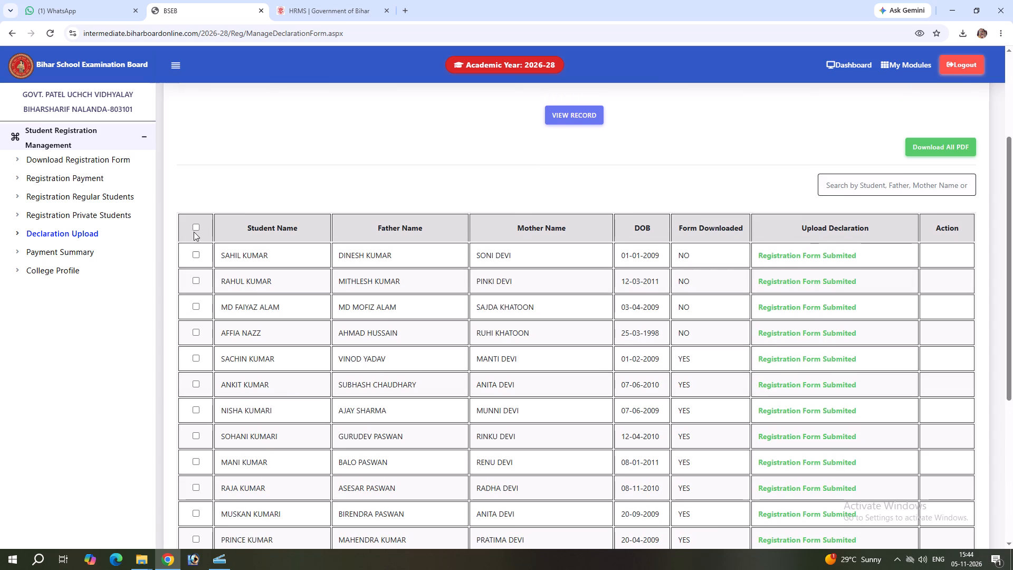
Reopen the Declaration Upload page and view the records for ARTS faculty and Regular category again to recheck every student's upload status.
click(66, 232)
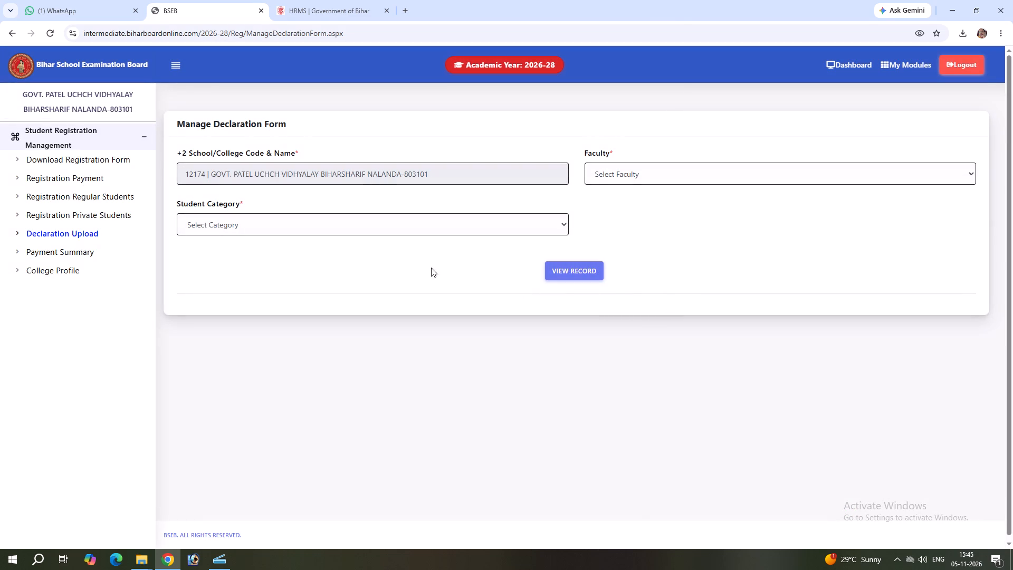
click(663, 177)
click(610, 210)
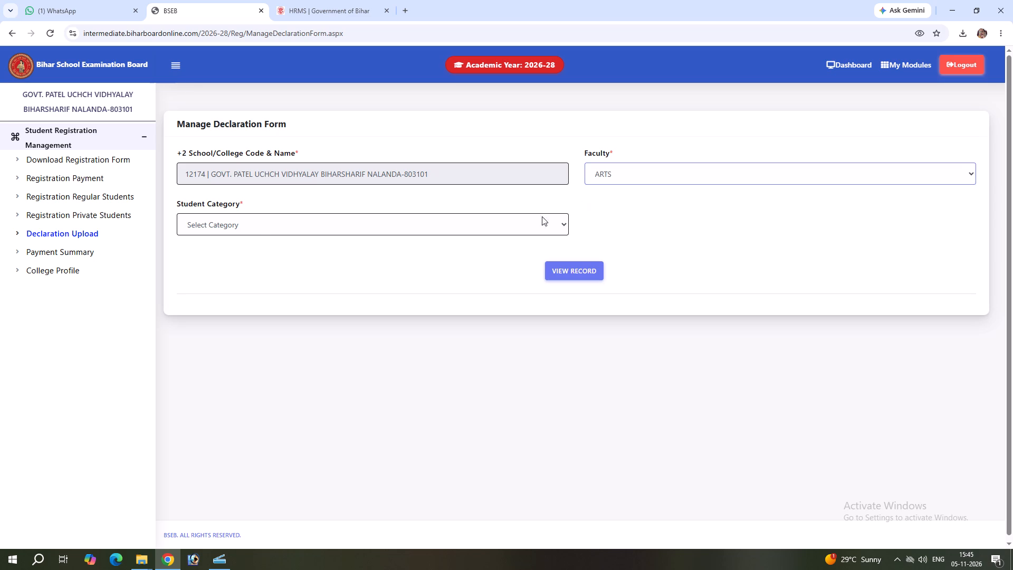
click(260, 230)
click(210, 255)
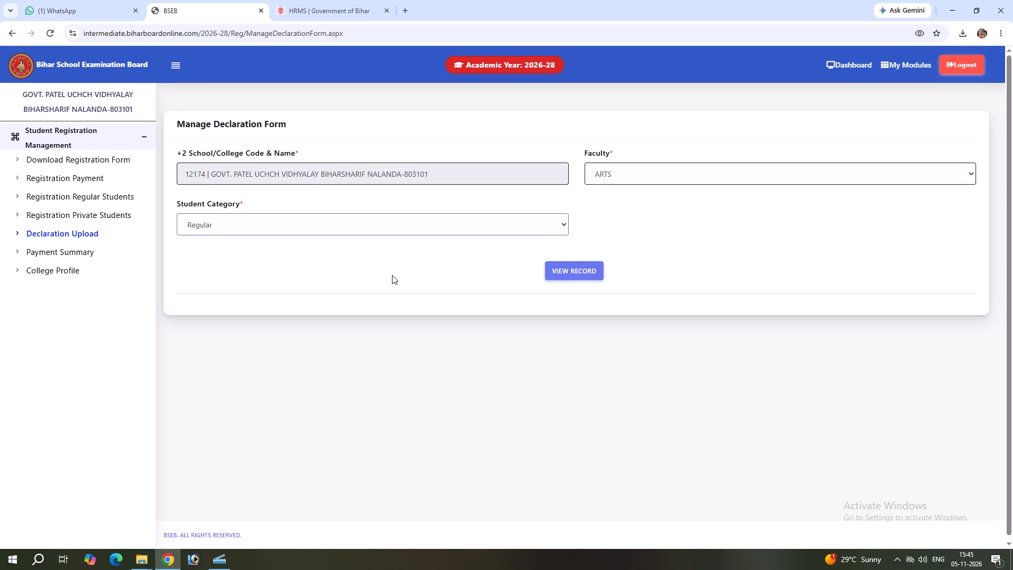
click(552, 268)
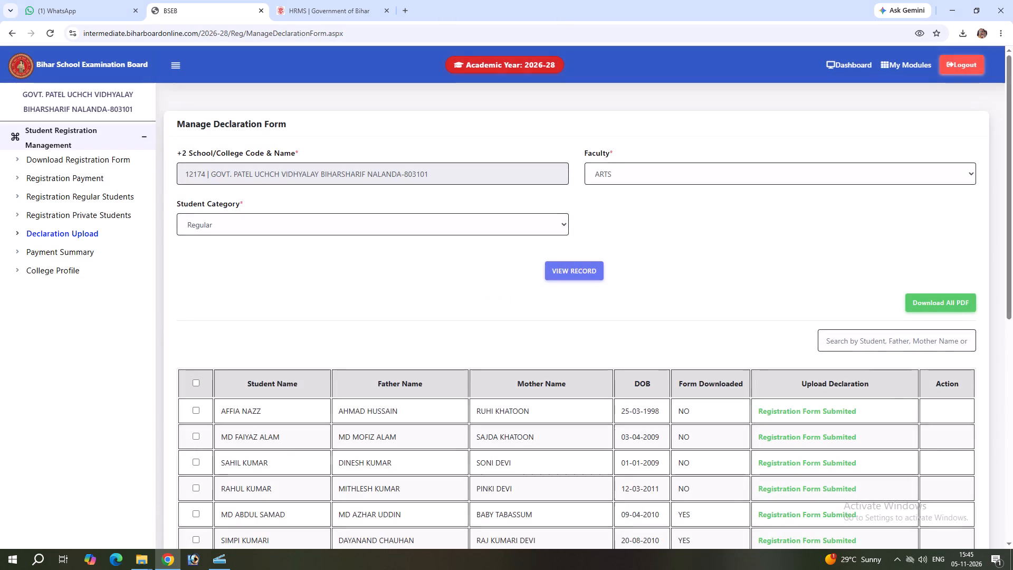
scroll(909, 417, down, 4)
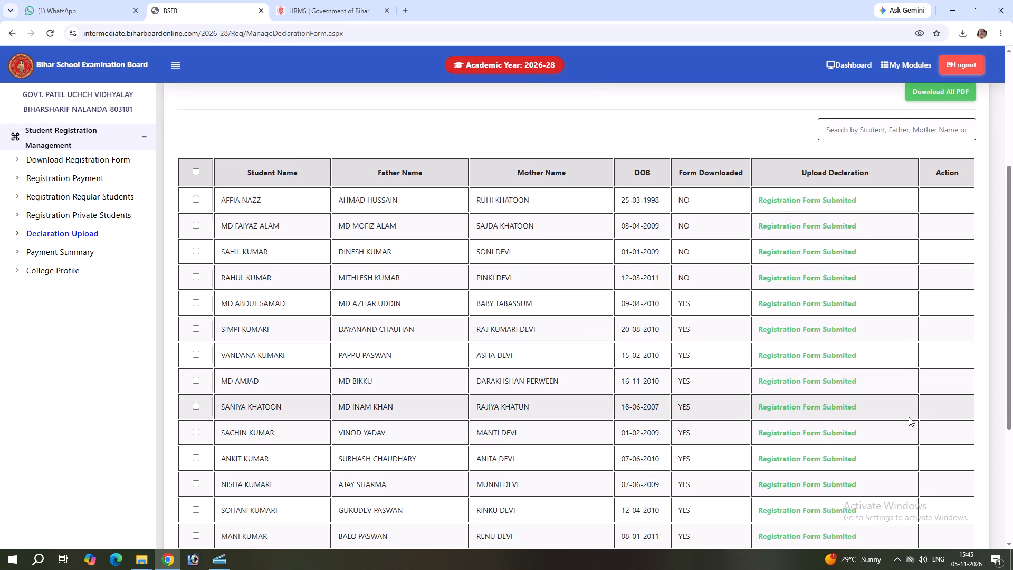
scroll(909, 417, down, 10)
scroll(907, 413, up, 11)
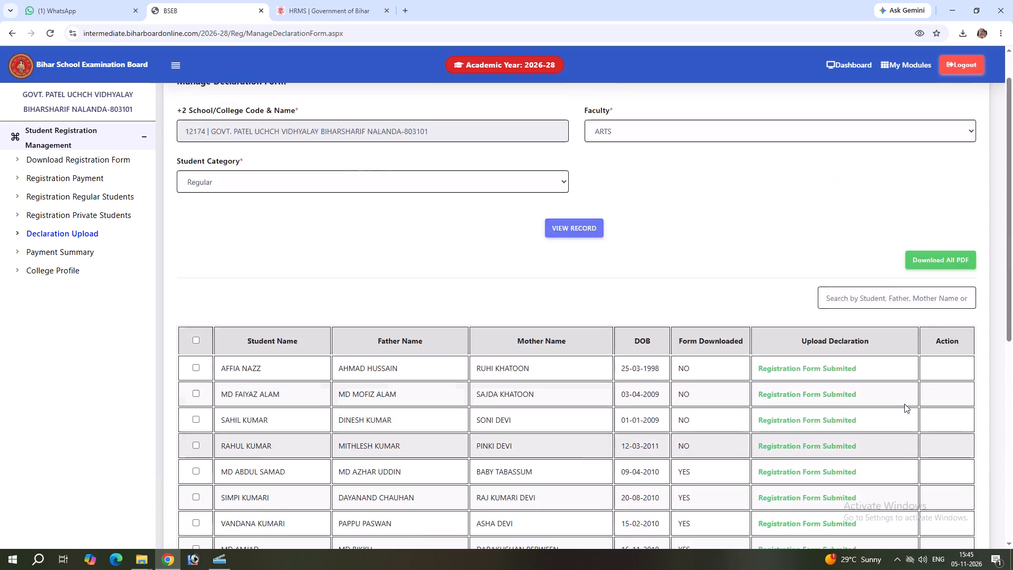